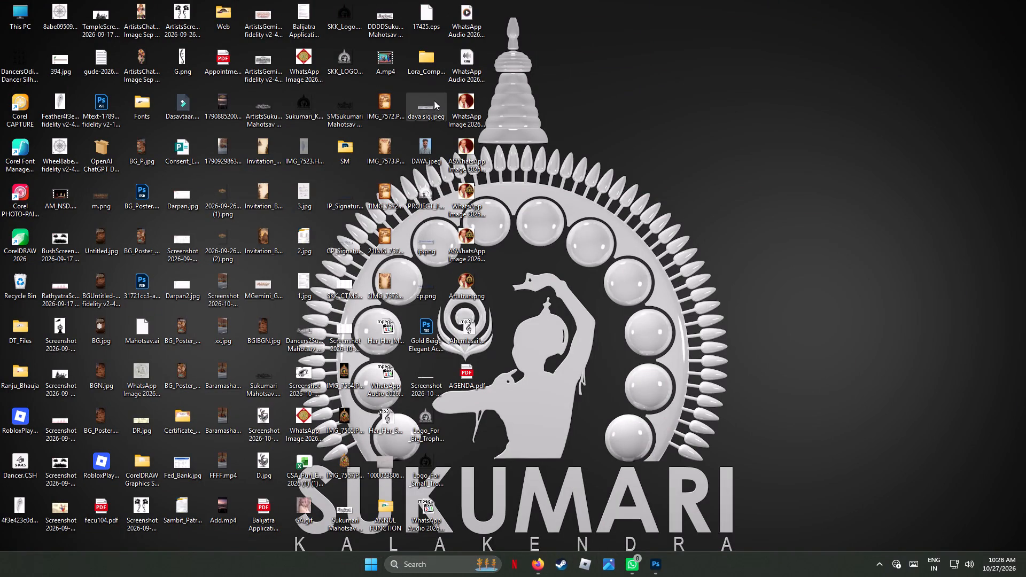
Open the publication annul fuction.pub from the ANNUL FUNCTION folder on the desktop.
double_click(388, 511)
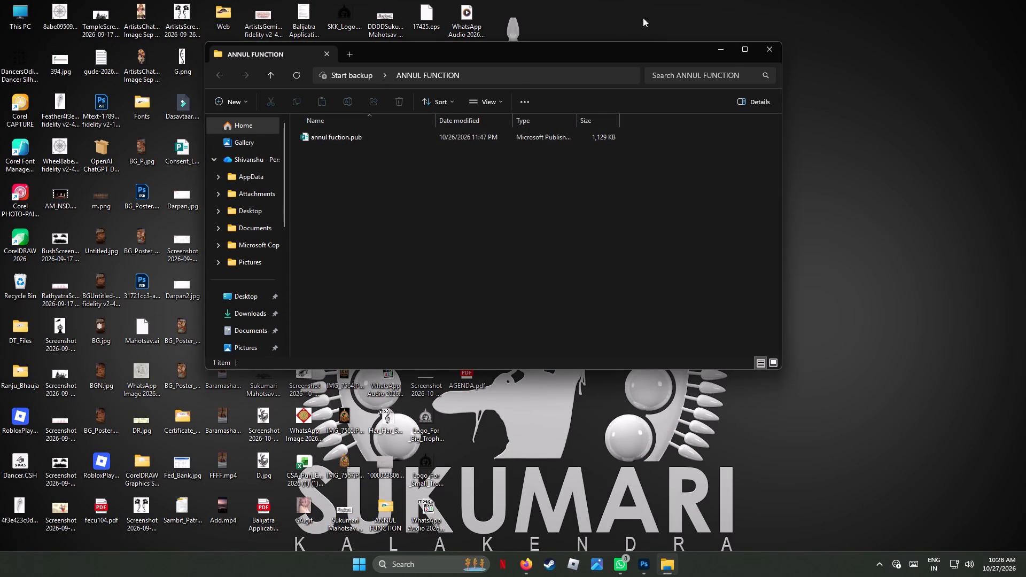
double_click(327, 137)
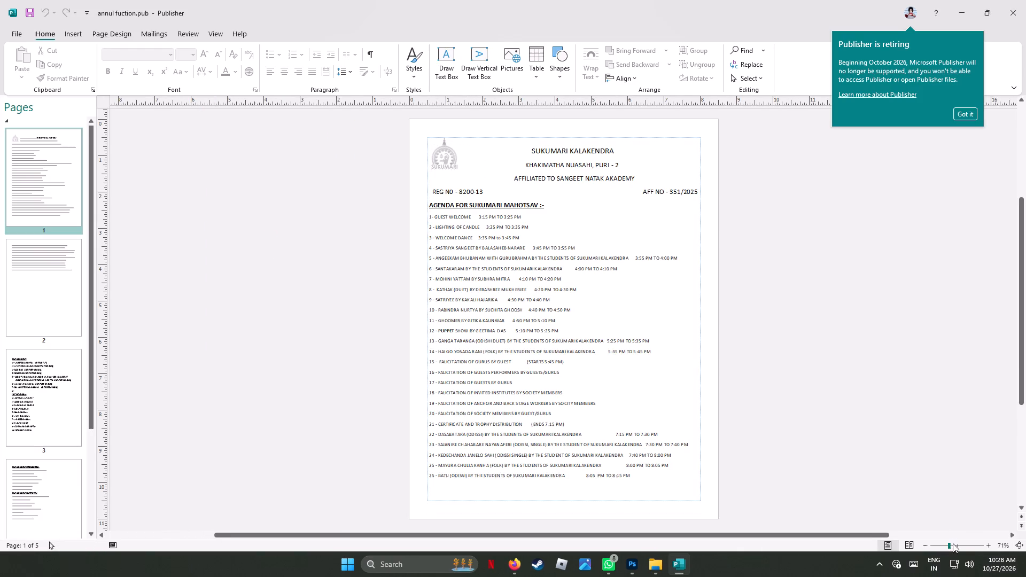
Copy agenda item 16's text, FALICITATION OF GUESTS PERFORMERS BY GUESTS/GURUS, and paste it at the end of item 20.
left_click(960, 544)
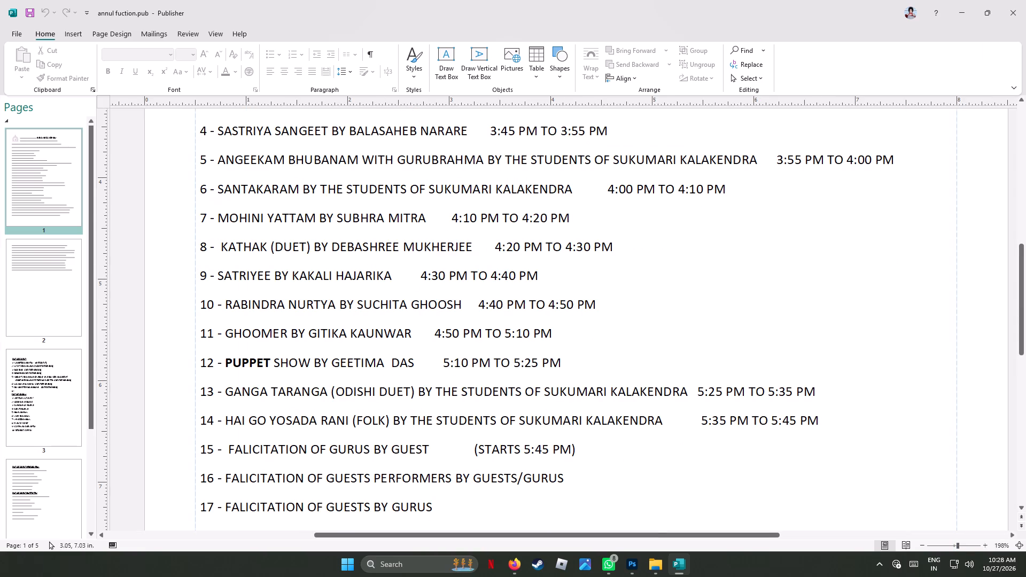
scroll(796, 277, "down", 2)
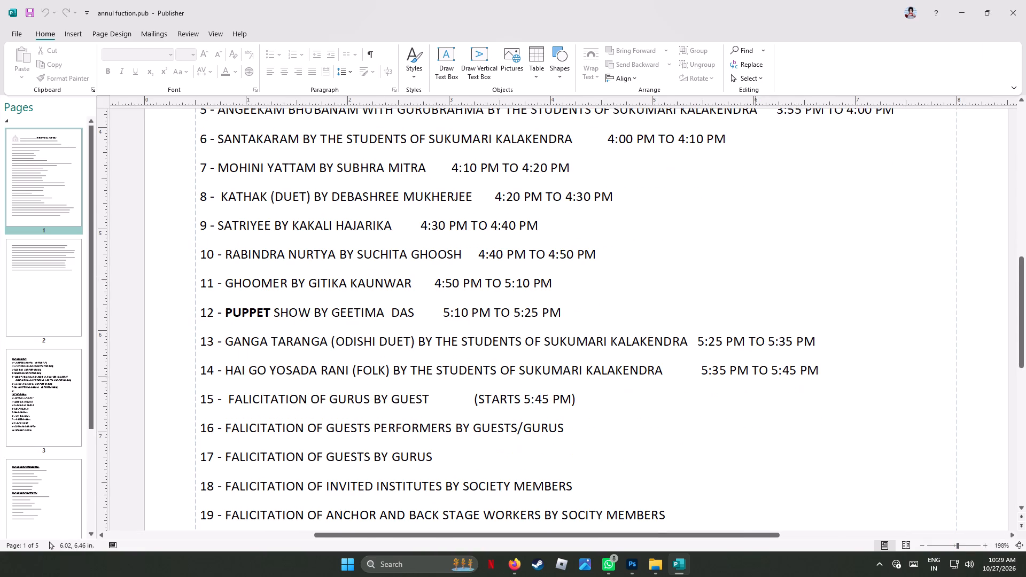
scroll(756, 373, "down", 2)
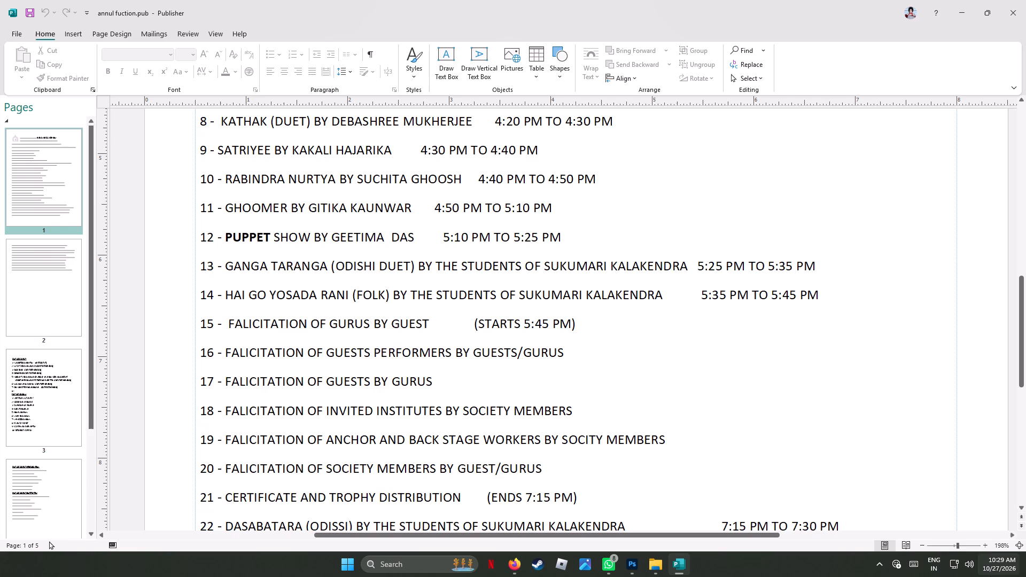
scroll(710, 372, "down", 2)
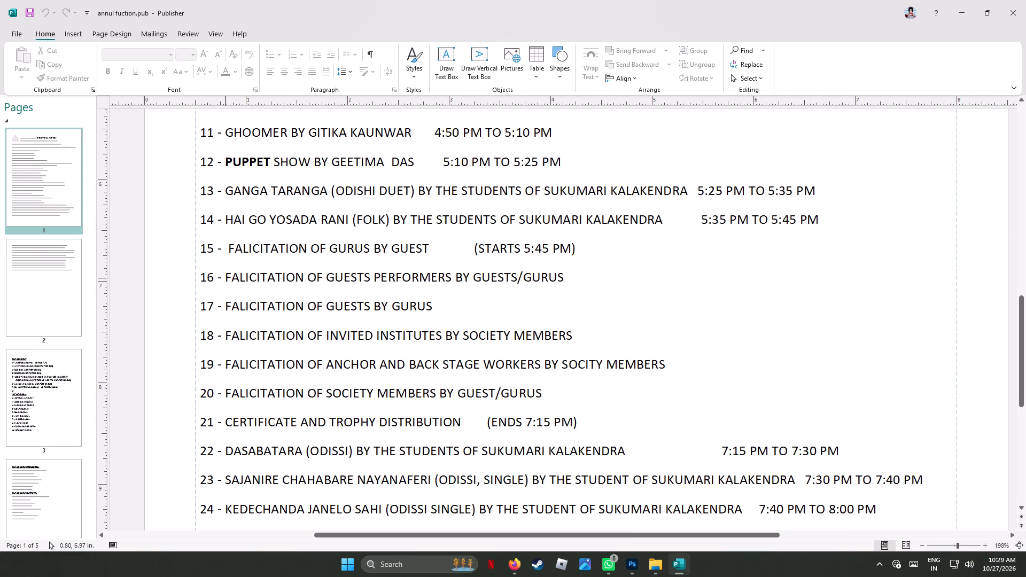
left_click_drag(226, 276, 462, 276)
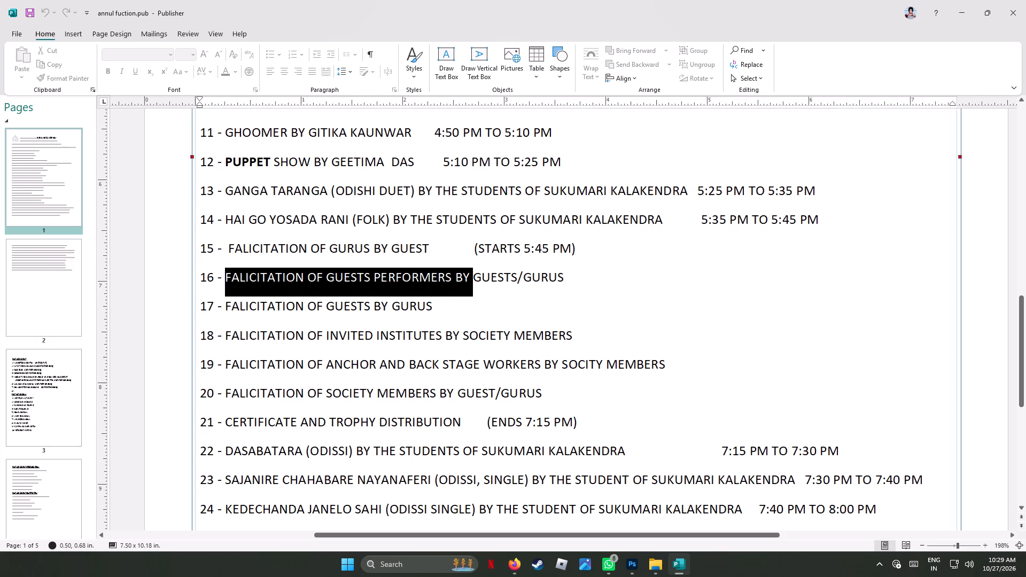
left_click_drag(462, 276, 571, 280)
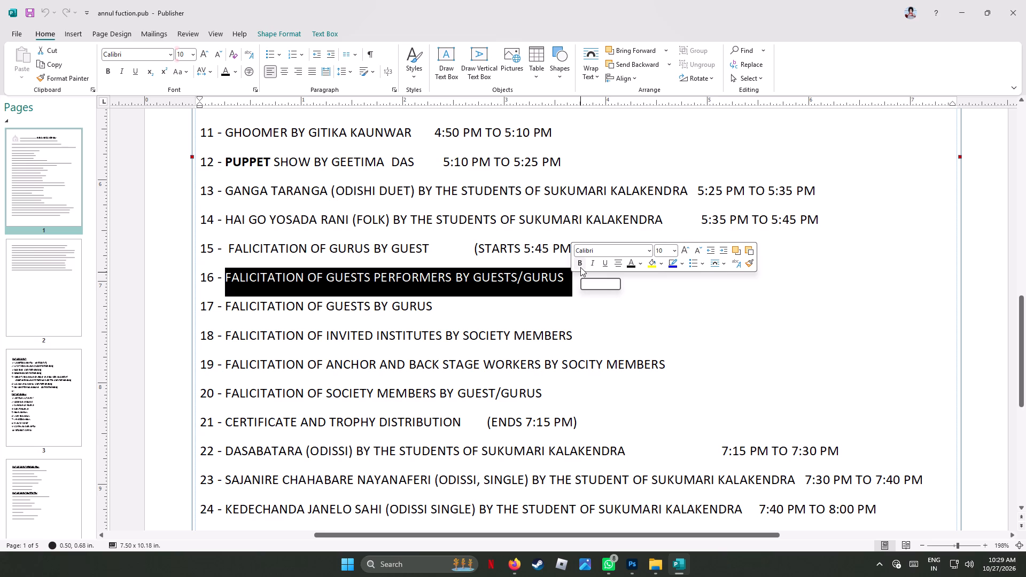
key("ctrl+c")
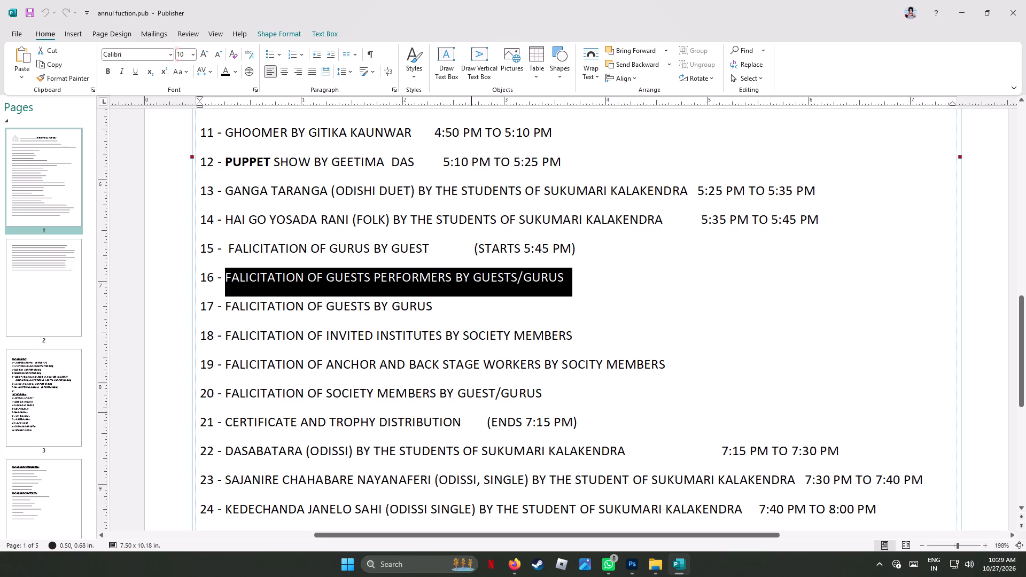
left_click(564, 393)
key("ctrl+v")
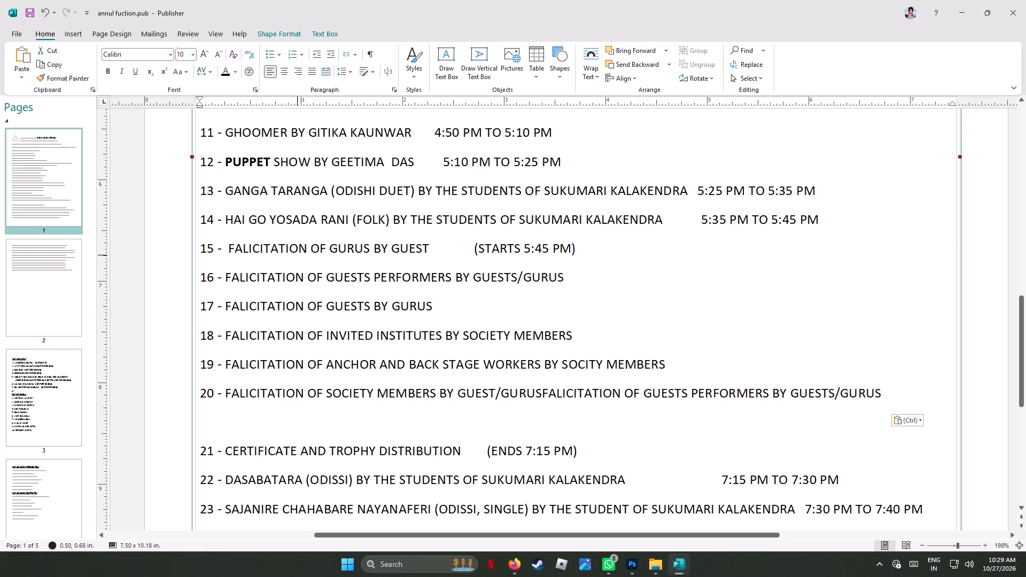
Replace item 16's text with a copy of item 15's wording, FALICITATION OF GURUS BY GUEST.
left_click_drag(227, 278, 232, 278)
left_click_drag(232, 278, 558, 278)
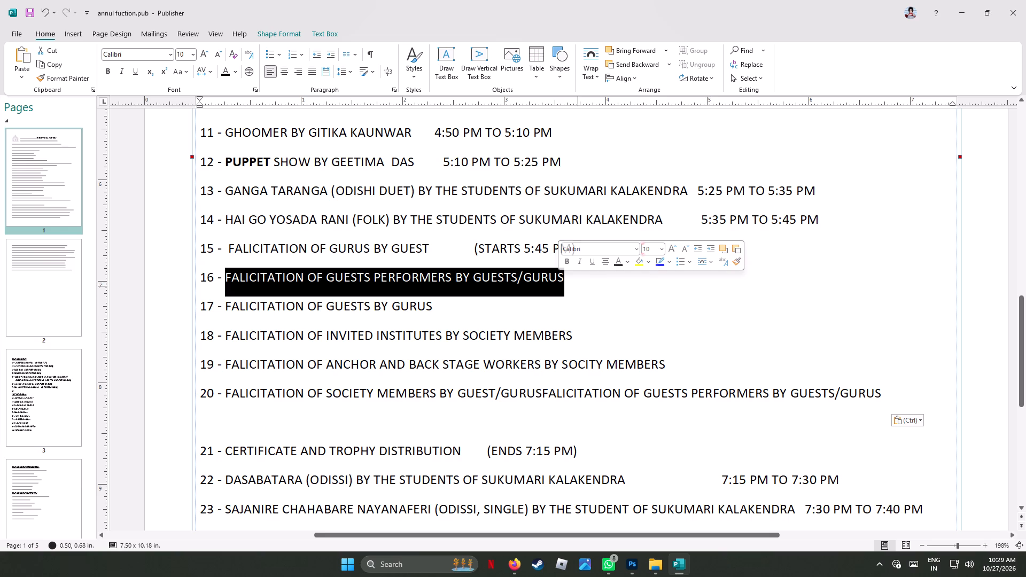
key("Delete")
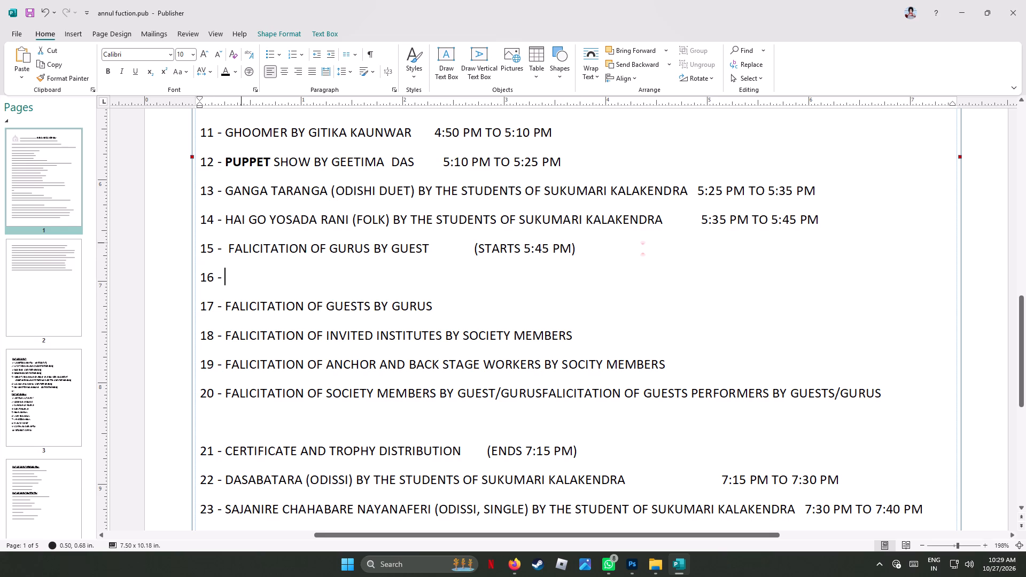
left_click_drag(228, 249, 284, 249)
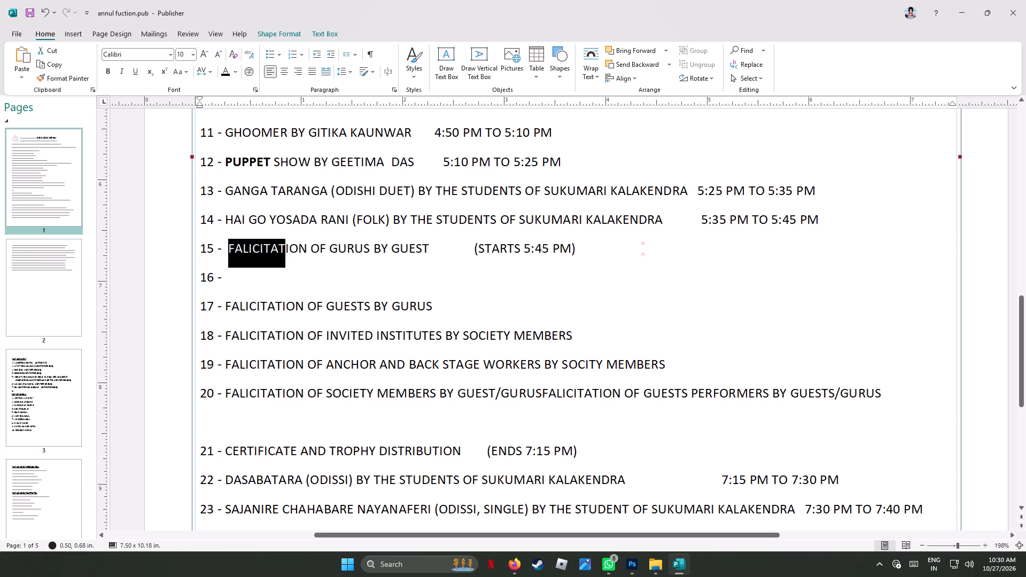
left_click_drag(284, 249, 416, 249)
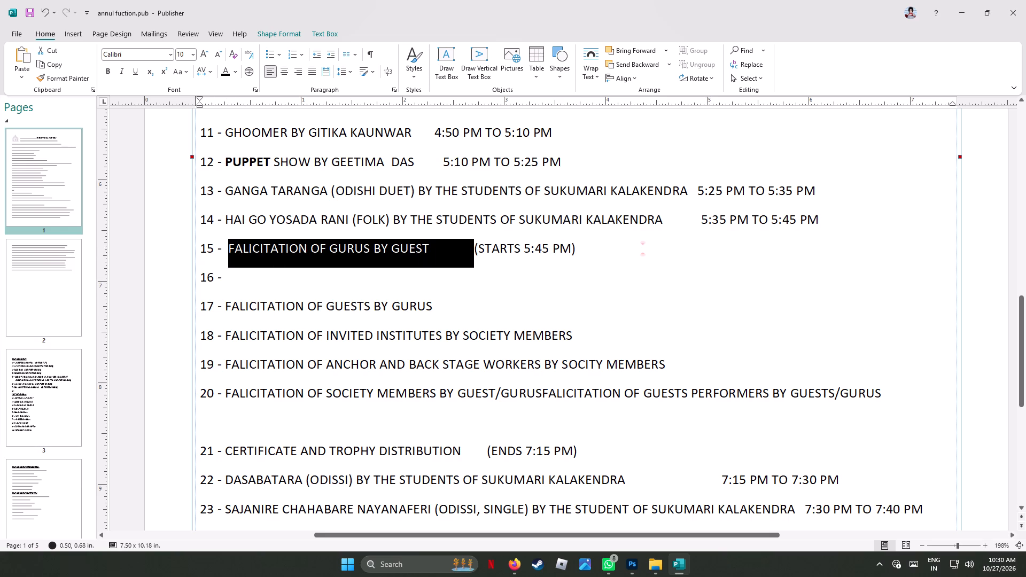
left_click_drag(416, 249, 418, 250)
key("ctrl+c")
left_click(237, 277)
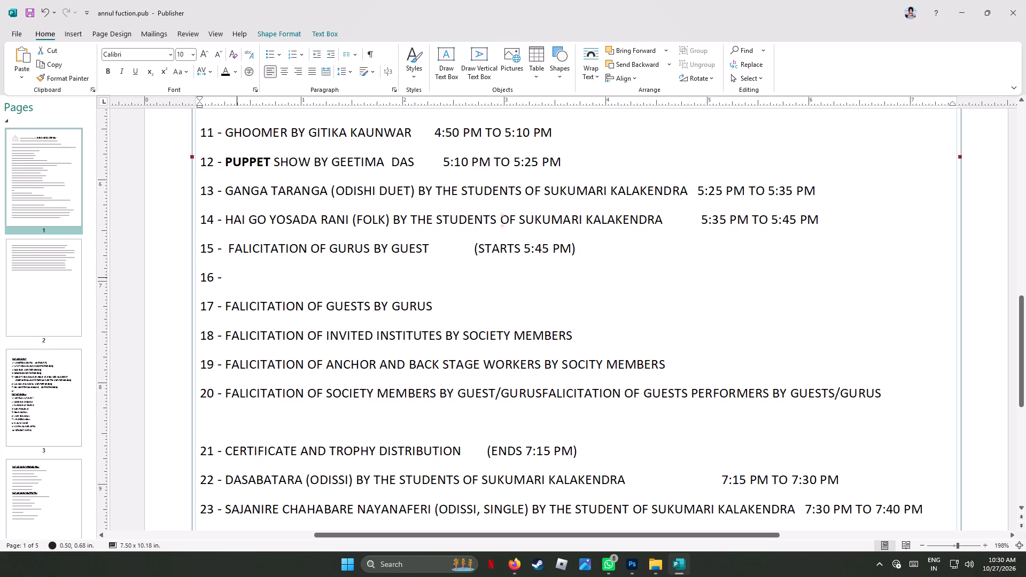
key("ctrl+v")
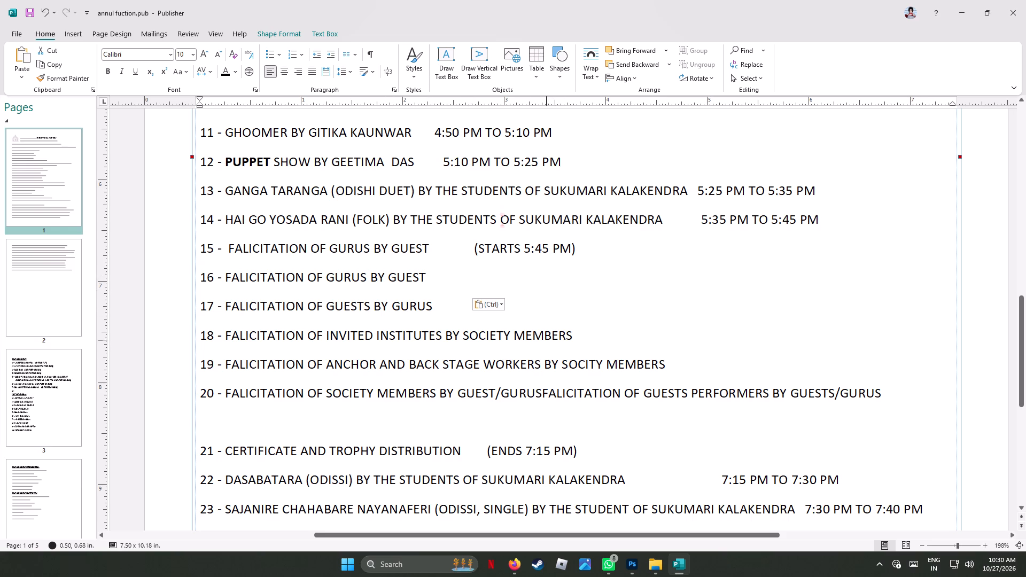
Delete the wording FALICITATION OF GURUS BY GUEST from item 15, keeping its number and the (STARTS 5:45 PM) note.
left_click(434, 244)
key("BackSpace")
key("BackSpace")
key("BackSpace")
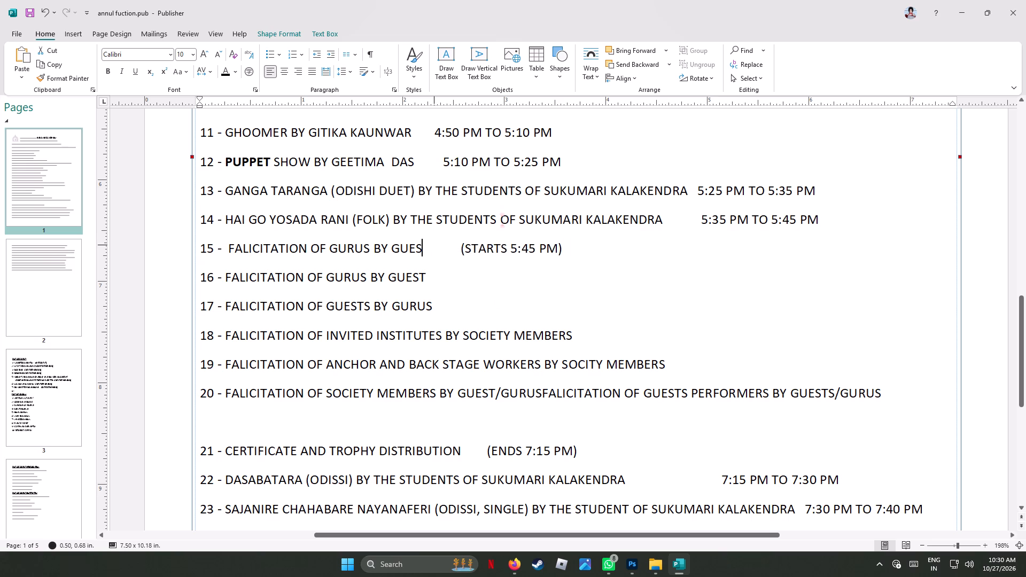
key("BackSpace")
key("BackSpace")
key("BackSpace")
key("BackSpace")
key("BackSpace")
key("BackSpace")
key("BackSpace")
key("BackSpace")
key("BackSpace")
key("BackSpace")
key("BackSpace")
key("BackSpace")
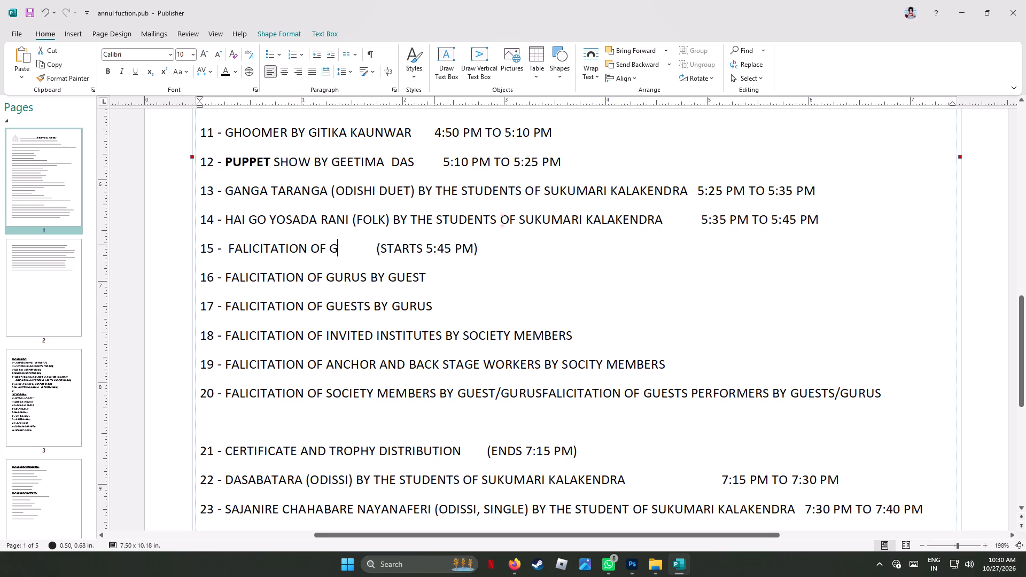
key("BackSpace")
key("BackSpace")
key("BackSpace")
key("BackSpace")
key("BackSpace")
key("BackSpace")
key("BackSpace")
key("BackSpace")
key("BackSpace")
key("BackSpace")
key("BackSpace")
key("BackSpace")
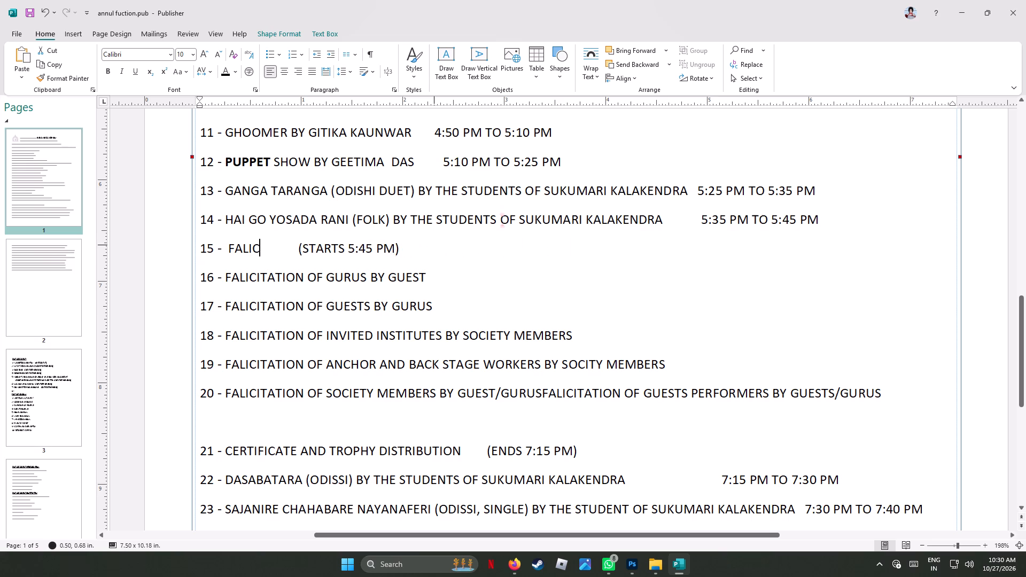
key("BackSpace")
key("BackSpace")
key("BackSpace")
key("BackSpace")
key("BackSpace")
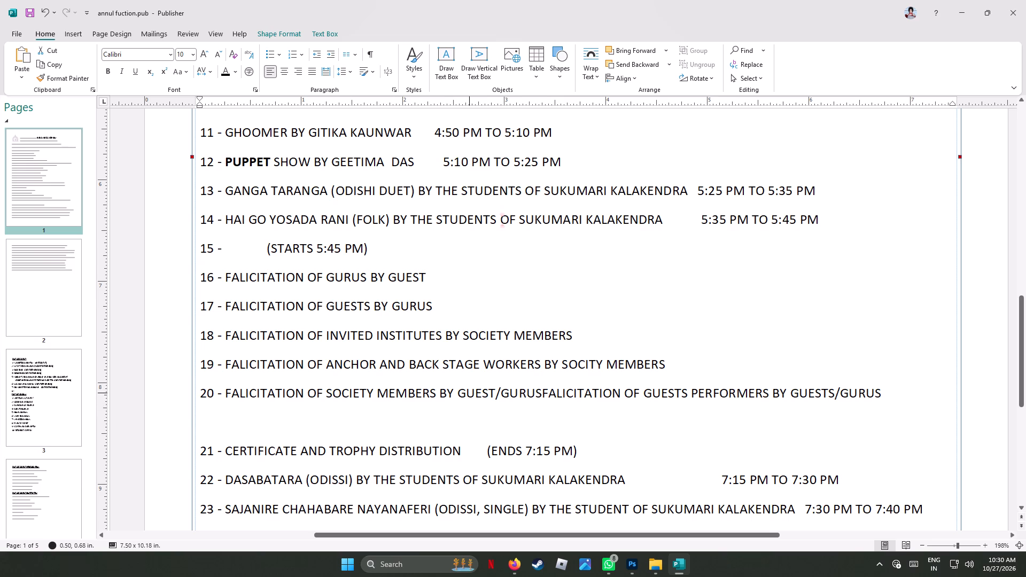
Insert a space in item 20 between GUEST/GURUS and the pasted FALICITATION OF GUESTS PERFORMERS text.
left_click(541, 392)
key("space")
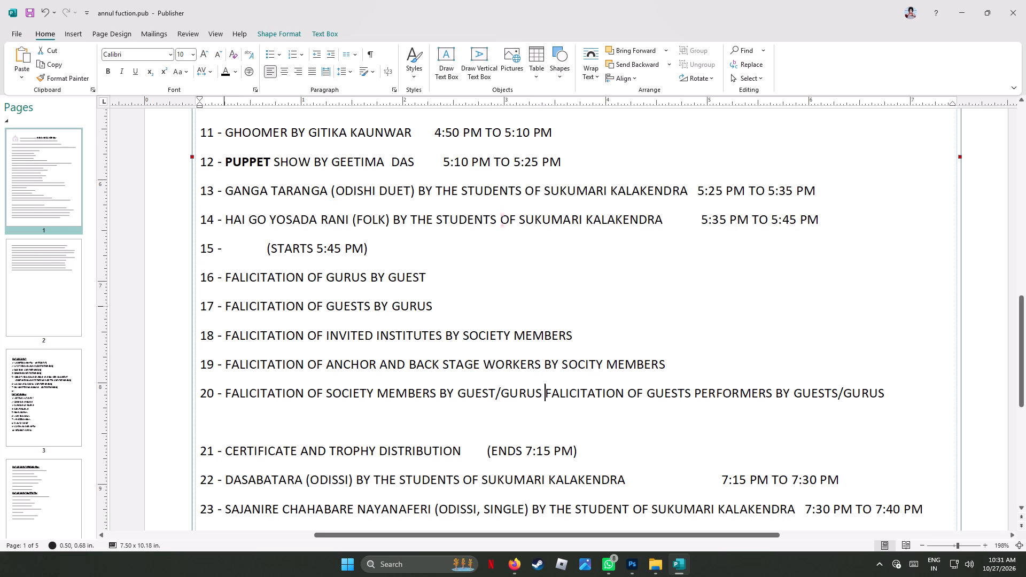
Copy item 17's wording, FALICITATION OF GUESTS BY GURUS, into item 15 and remove the extra spaces before it.
left_click_drag(224, 306, 407, 299)
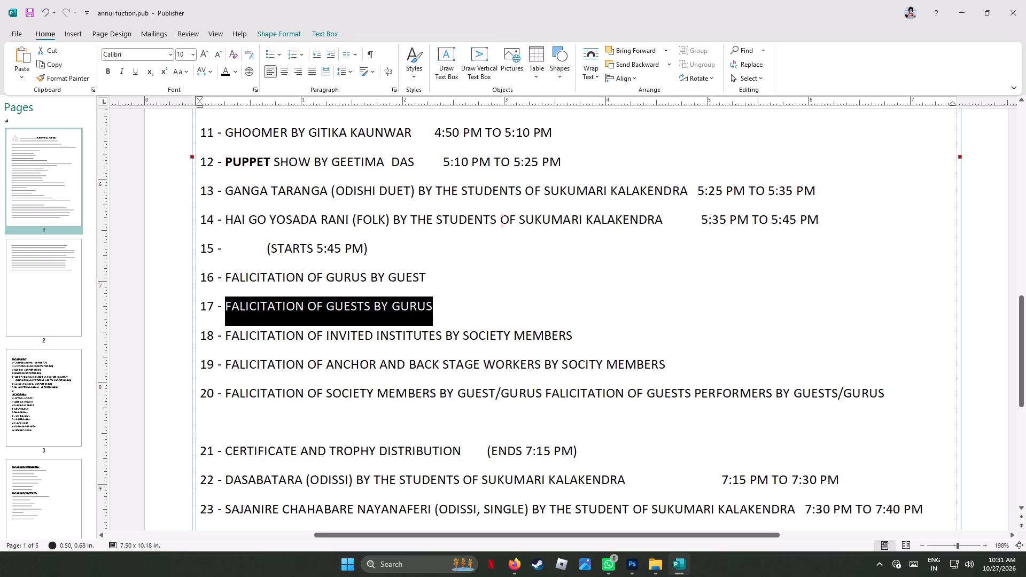
left_click_drag(407, 299, 409, 301)
key("ctrl+c")
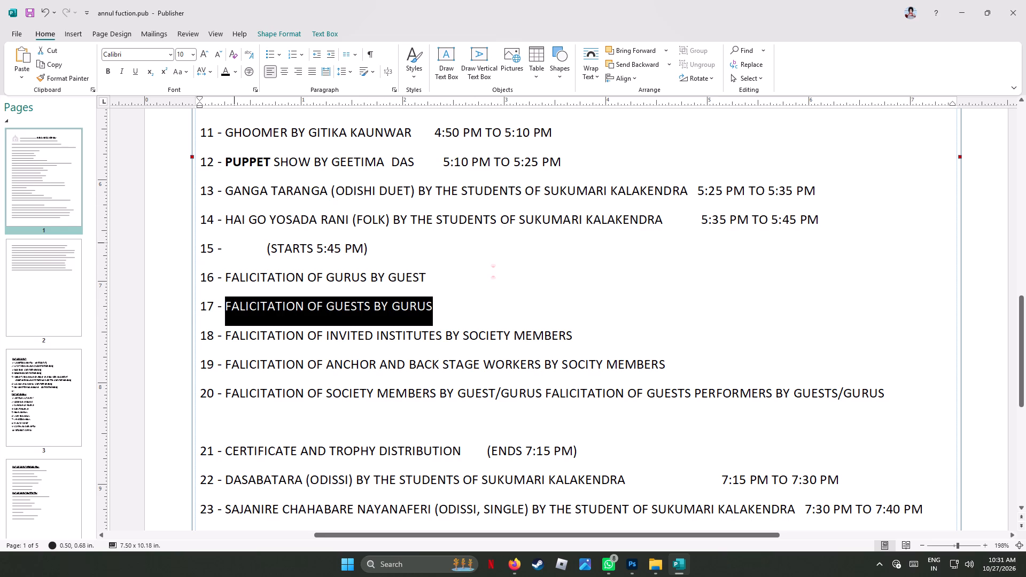
left_click(234, 243)
key("ctrl+v")
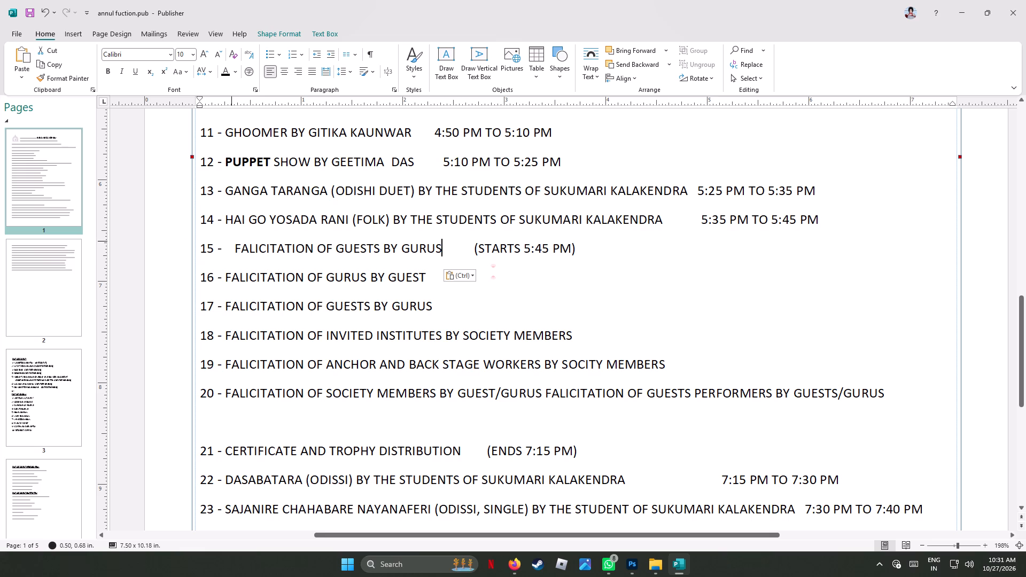
left_click(235, 246)
key("BackSpace")
key("BackSpace")
key("BackSpace")
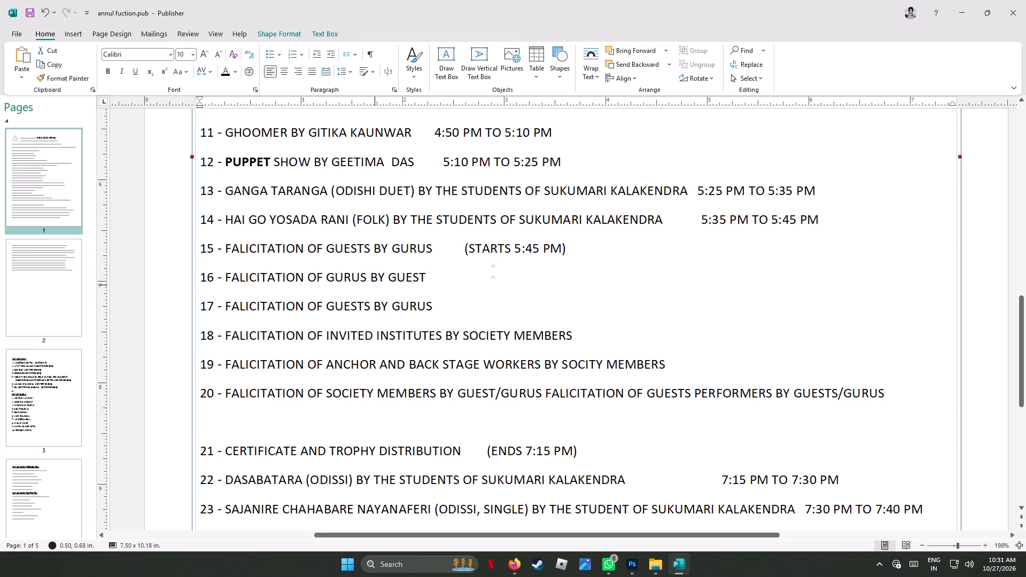
Delete the wording FALICITATION OF GUESTS BY GURUS from item 17, leaving only its number and dash.
left_click(439, 306)
key("BackSpace")
key("BackSpace")
key("BackSpace")
key("BackSpace")
key("BackSpace")
key("BackSpace")
key("BackSpace")
key("BackSpace")
key("BackSpace")
key("BackSpace")
key("BackSpace")
key("BackSpace")
key("BackSpace")
key("BackSpace")
key("BackSpace")
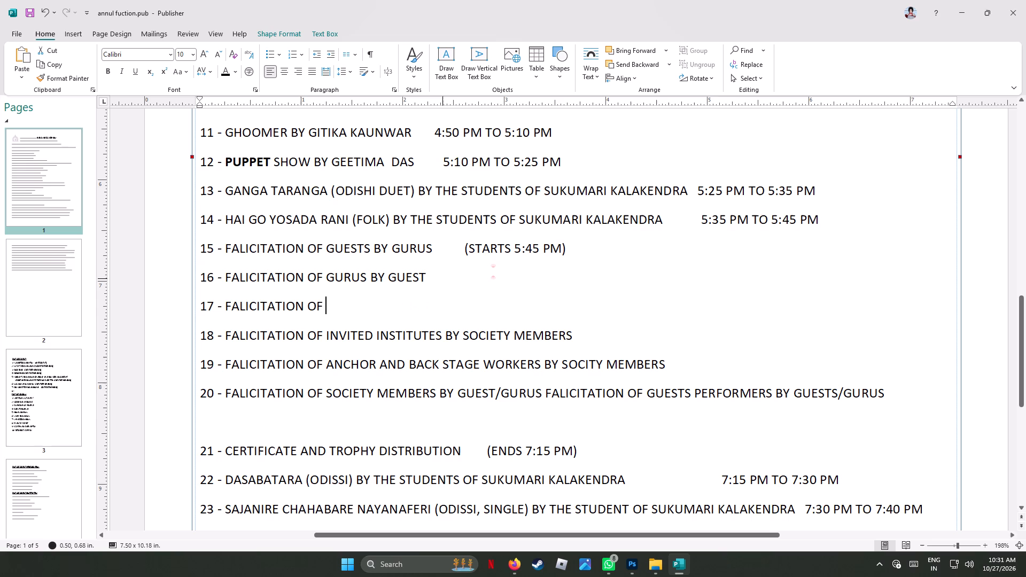
key("BackSpace")
key("BackSpace")
key("BackSpace")
key("BackSpace")
key("BackSpace")
key("BackSpace")
key("BackSpace")
key("BackSpace")
key("BackSpace")
key("BackSpace")
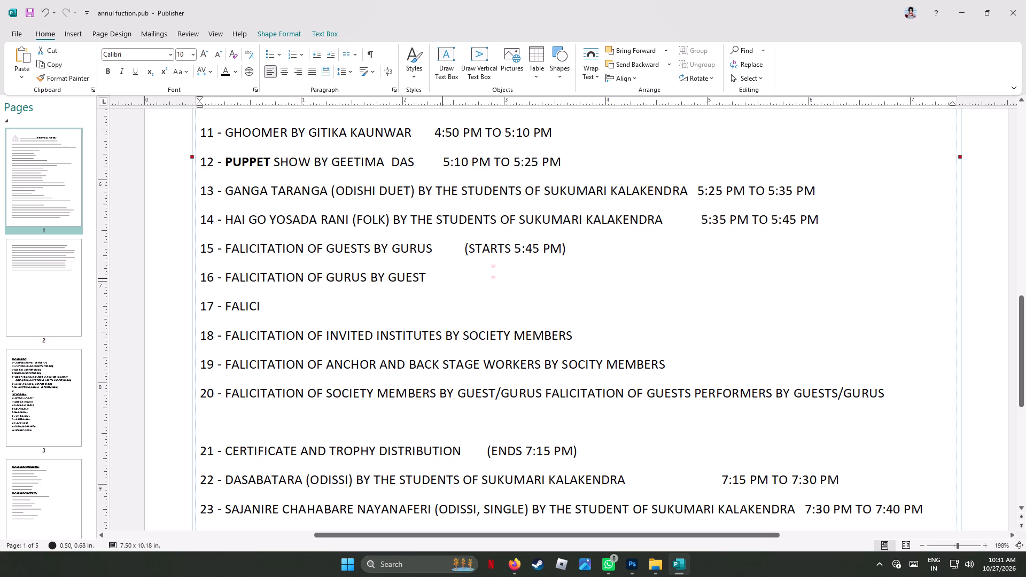
key("BackSpace")
key("BackSpace")
key("BackSpace")
key("BackSpace")
key("BackSpace")
key("BackSpace")
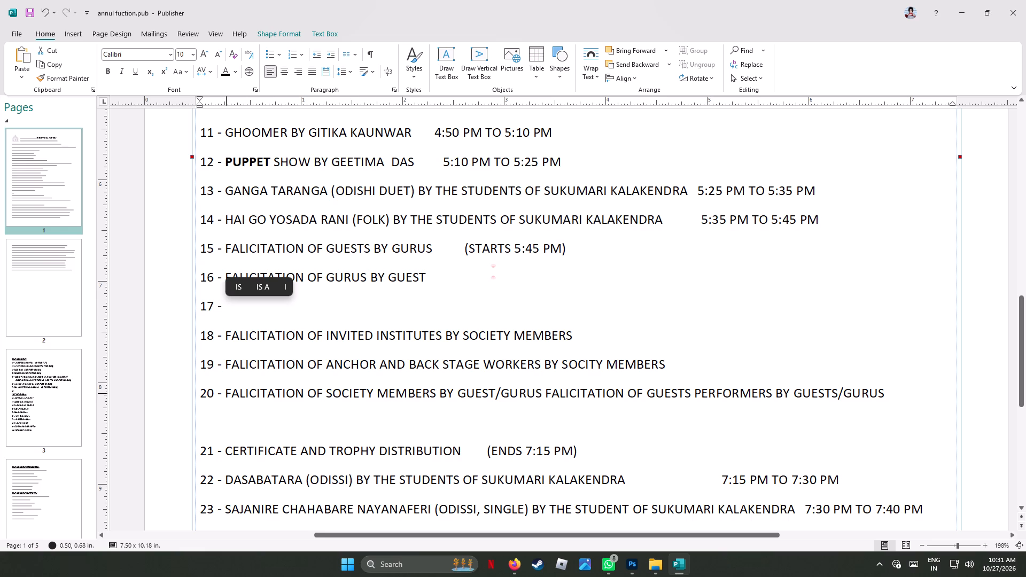
Copy the wording FALICITATION OF SOCIETY MEMBERS BY GUEST/GURUS from item 20 into the empty item 17.
left_click_drag(226, 393, 281, 391)
left_click_drag(318, 387, 324, 388)
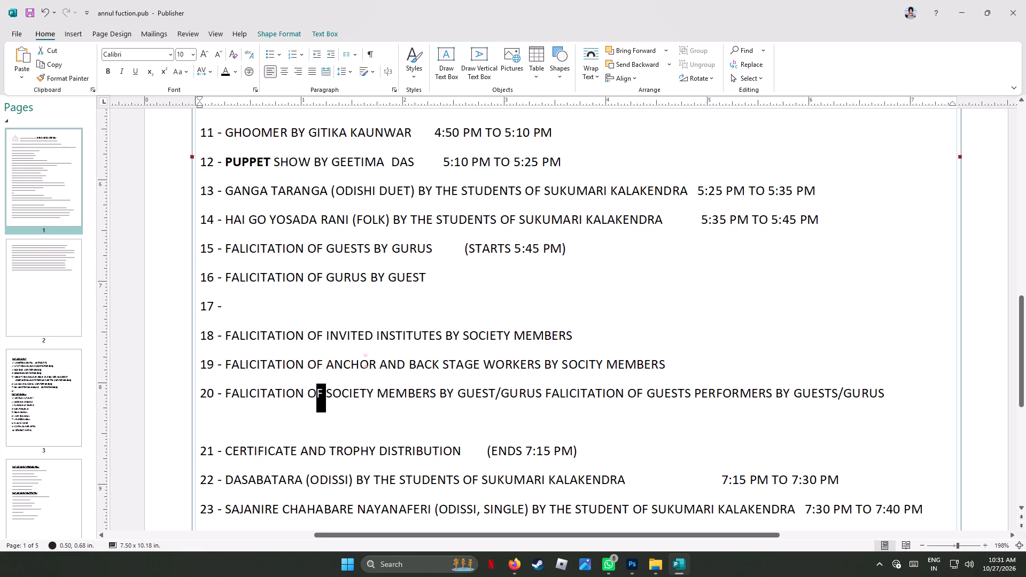
left_click_drag(324, 388, 329, 390)
left_click(298, 416)
left_click_drag(226, 394, 343, 381)
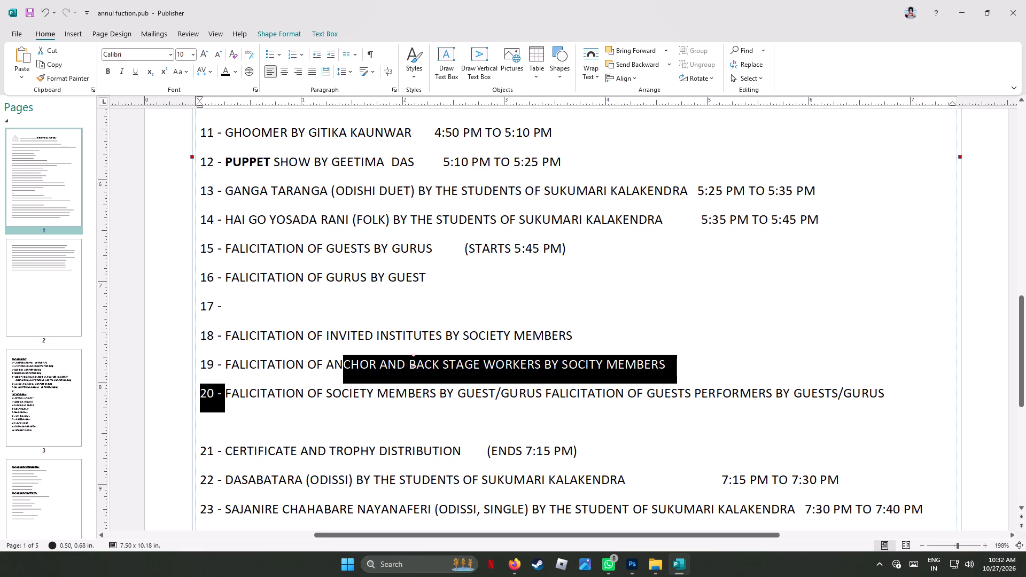
left_click_drag(343, 381, 320, 398)
left_click(216, 404)
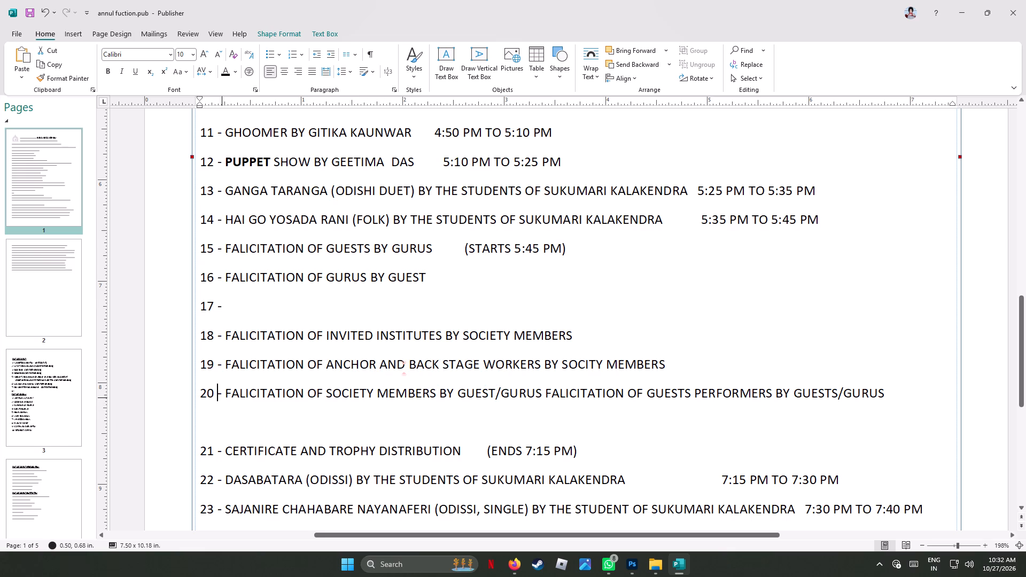
left_click_drag(224, 393, 328, 391)
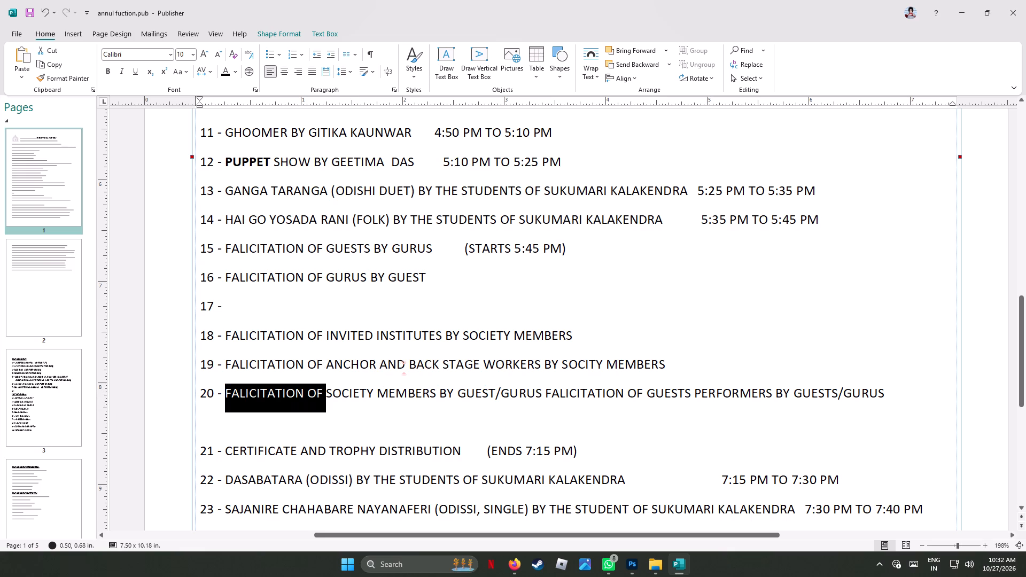
left_click_drag(328, 391, 431, 393)
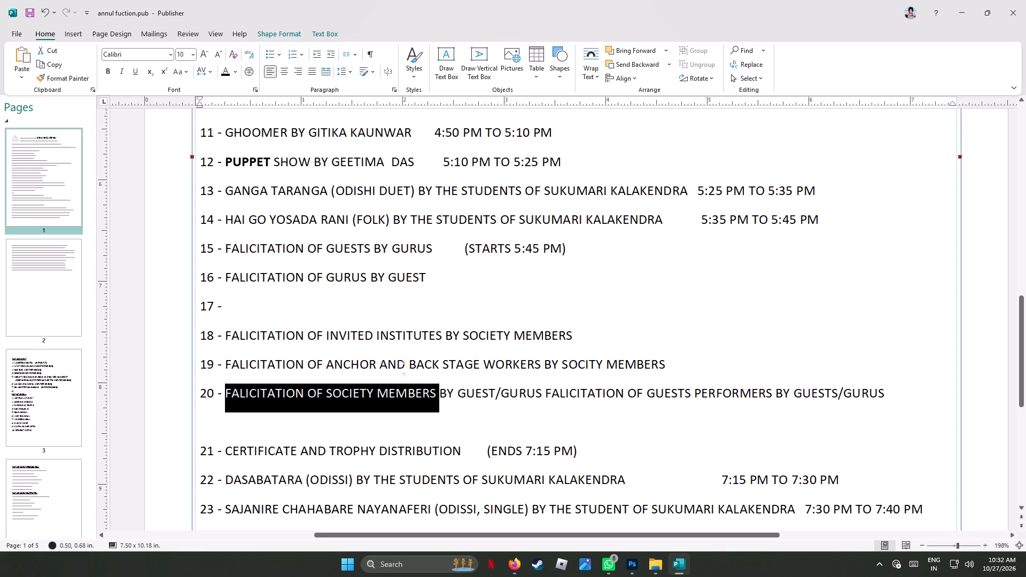
left_click_drag(431, 393, 512, 397)
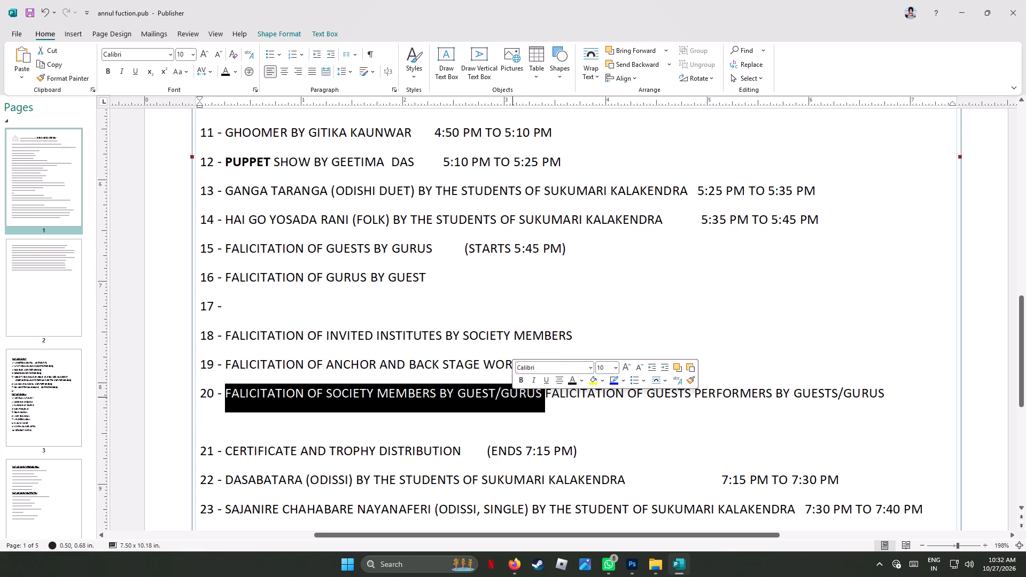
key("ctrl+c")
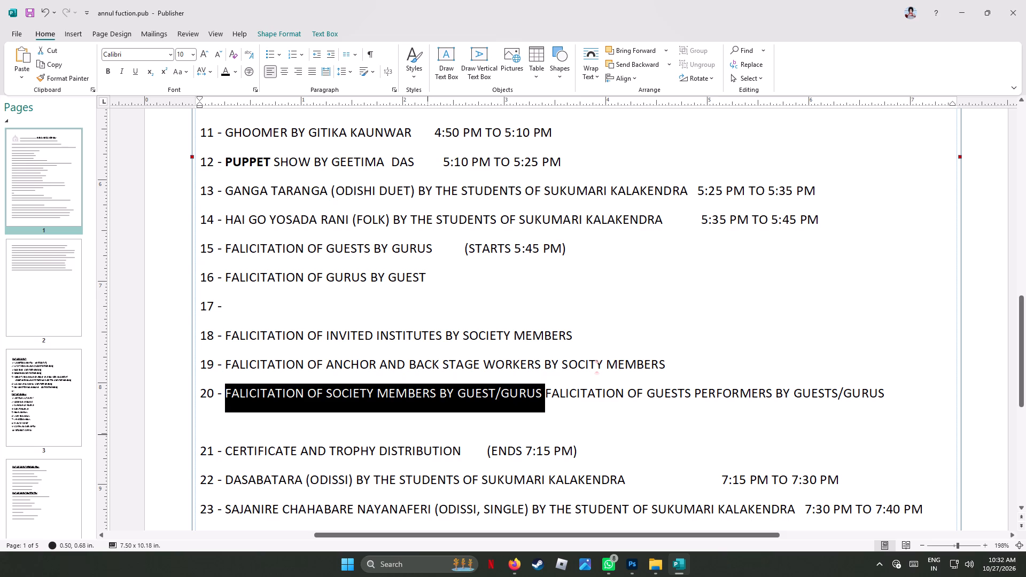
left_click(244, 309)
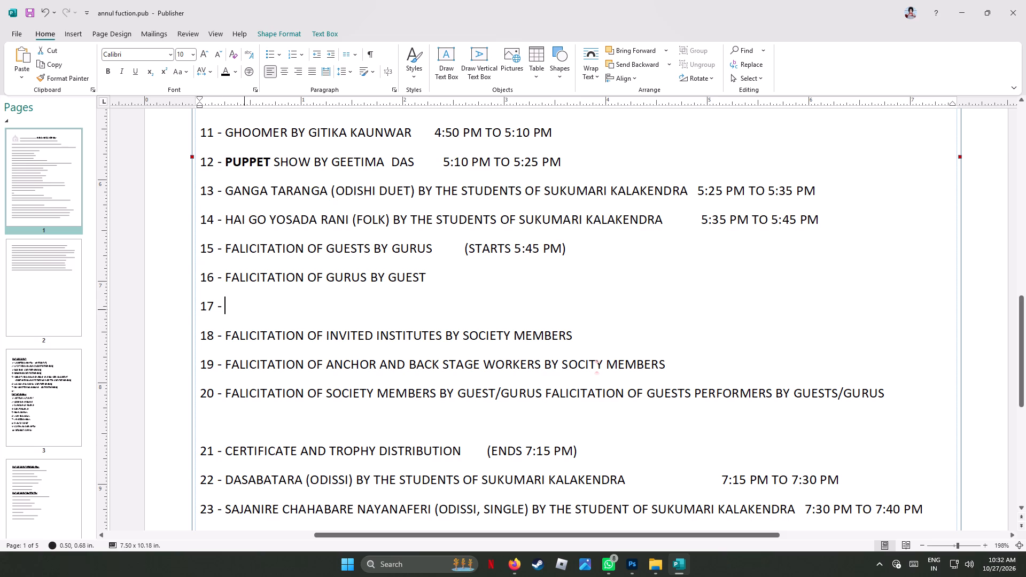
key("ctrl+v")
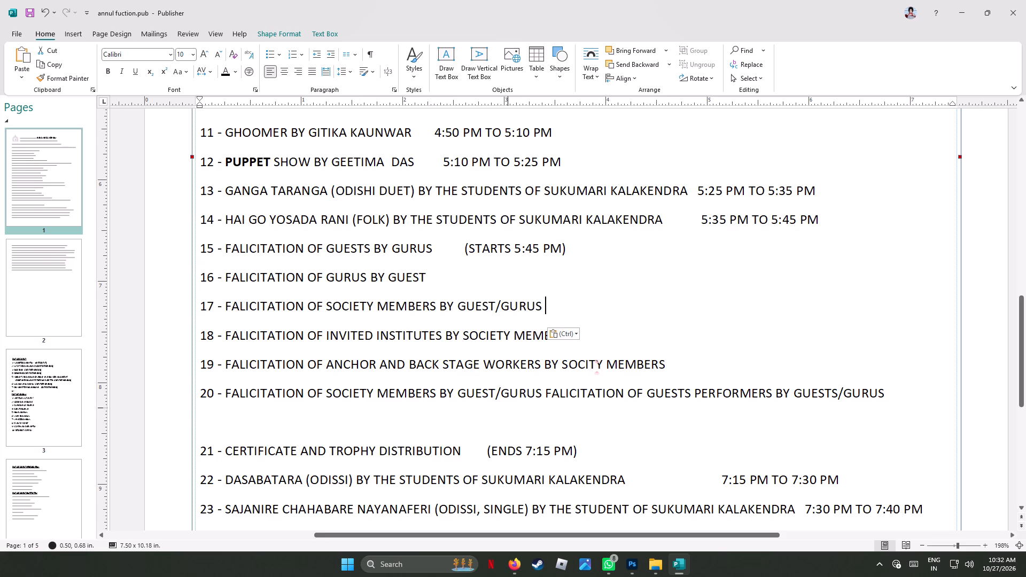
Delete FALICITATION OF SOCIETY MEMBERS BY GUEST/GURUS from item 20, keeping its FALICITATION OF GUESTS PERFORMERS BY GUESTS/GURUS wording.
left_click(541, 393)
key("BackSpace")
key("BackSpace")
key("BackSpace")
key("BackSpace")
key("BackSpace")
key("BackSpace")
key("BackSpace")
key("BackSpace")
key("BackSpace")
key("BackSpace")
key("BackSpace")
key("BackSpace")
key("BackSpace")
key("BackSpace")
key("BackSpace")
key("BackSpace")
key("BackSpace")
key("BackSpace")
key("BackSpace")
key("BackSpace")
key("BackSpace")
key("BackSpace")
key("BackSpace")
key("BackSpace")
key("BackSpace")
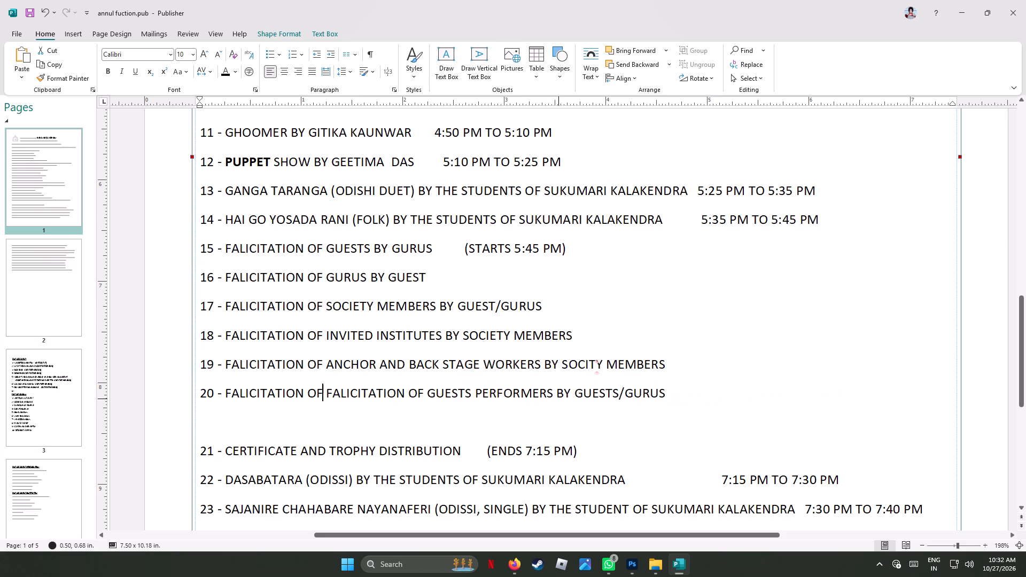
key("BackSpace")
key("BackSpace")
key("BackSpace")
key("BackSpace")
key("BackSpace")
key("BackSpace")
key("BackSpace")
key("BackSpace")
key("BackSpace")
key("BackSpace")
key("BackSpace")
key("BackSpace")
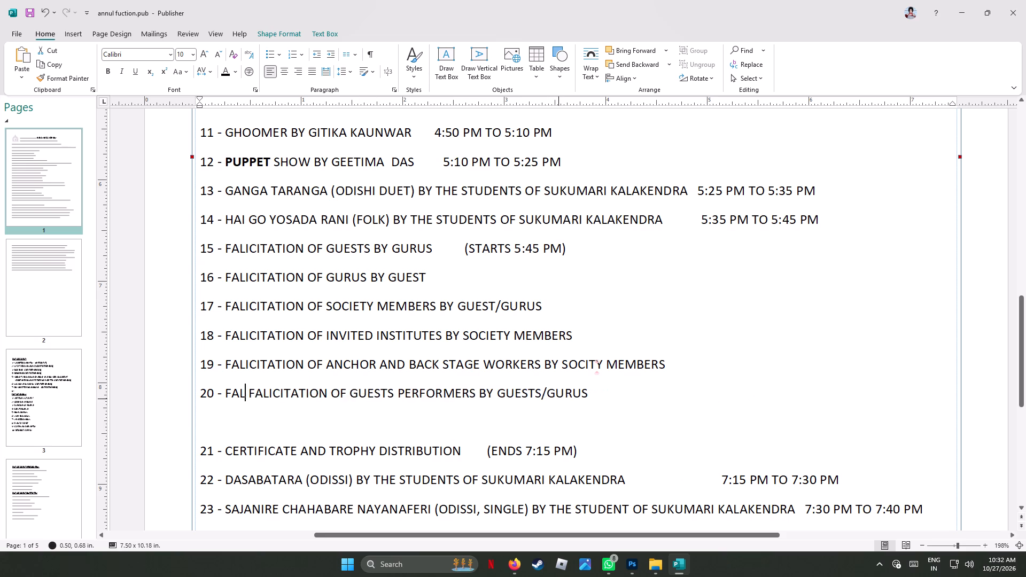
key("BackSpace")
key("BackSpace")
key("BackSpace")
key("BackSpace")
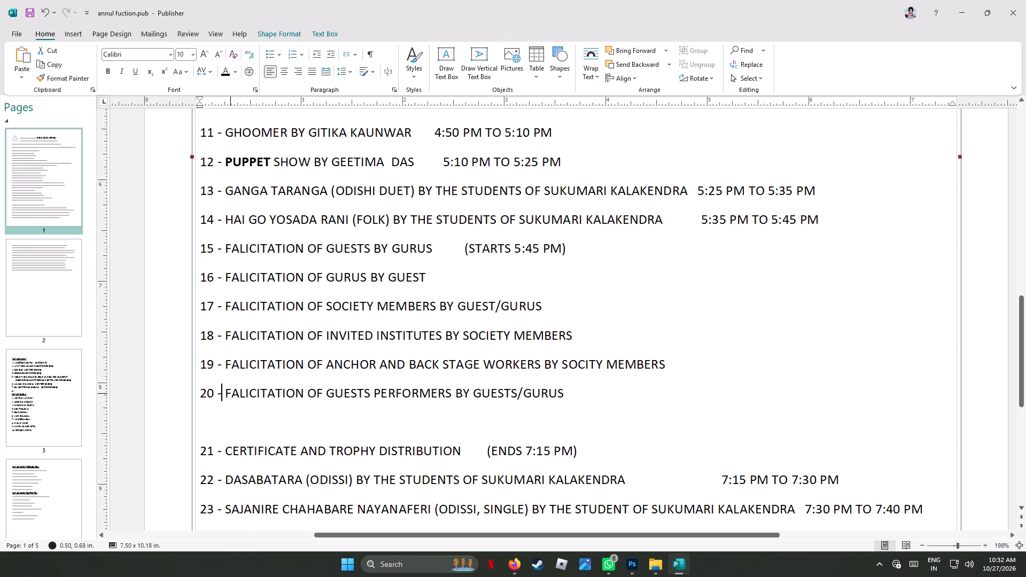
Copy item 20's wording, FALICITATION OF GUESTS PERFORMERS BY GUESTS/GURUS, into item 19 ahead of its anchor and back stage workers text.
left_click_drag(227, 391, 312, 394)
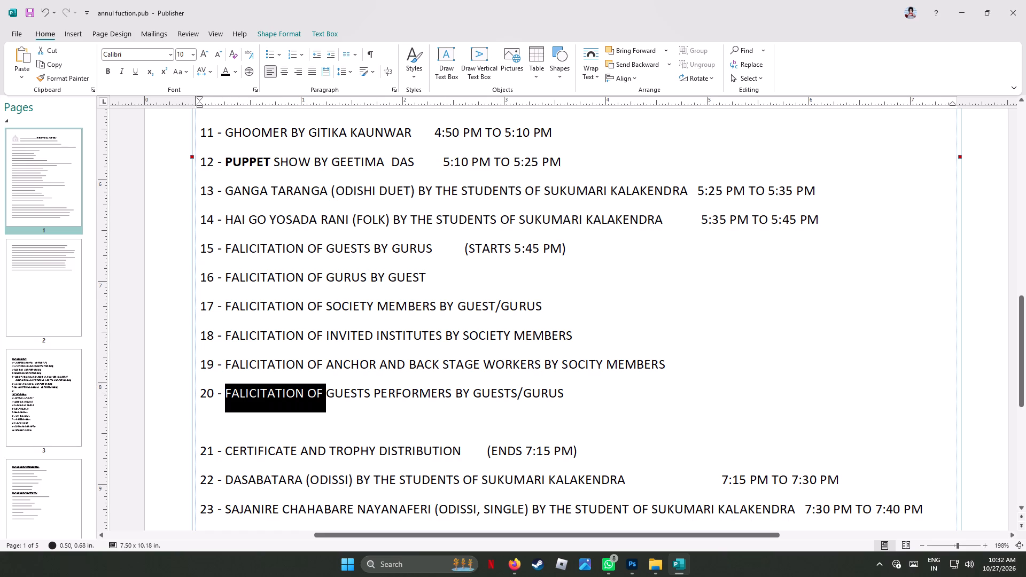
left_click_drag(312, 394, 553, 415)
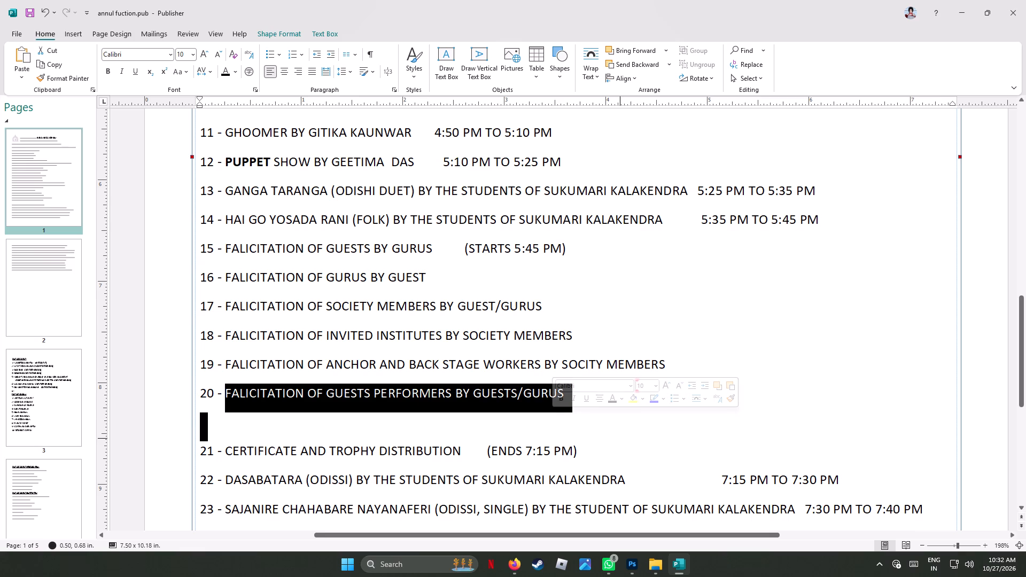
key("ctrl+c")
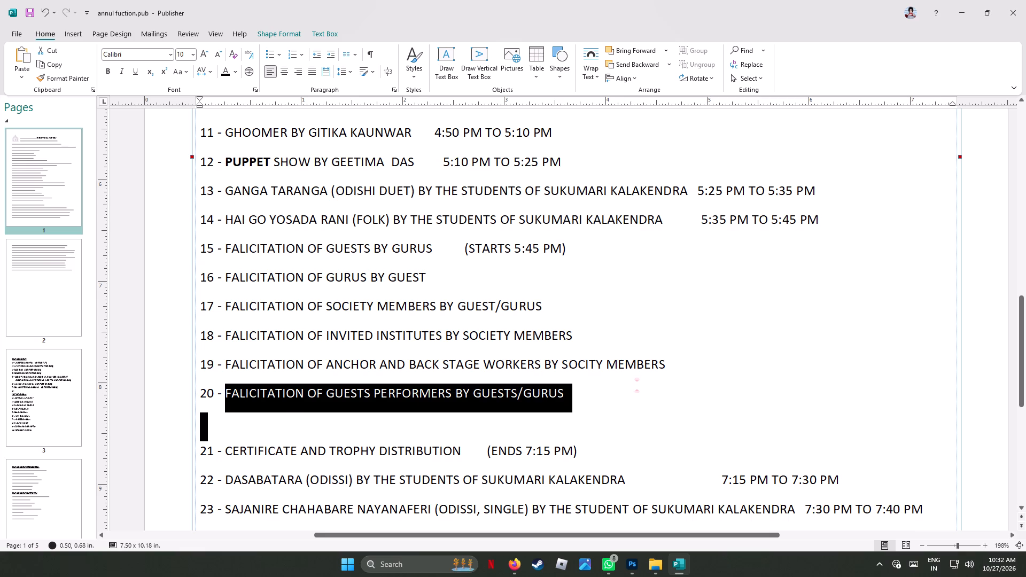
left_click(224, 363)
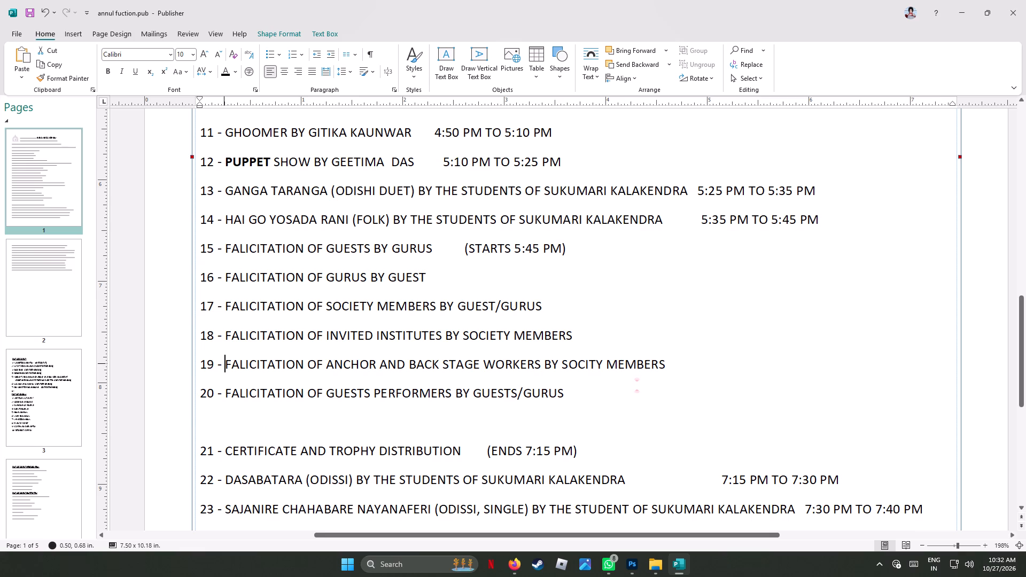
key("ctrl+v")
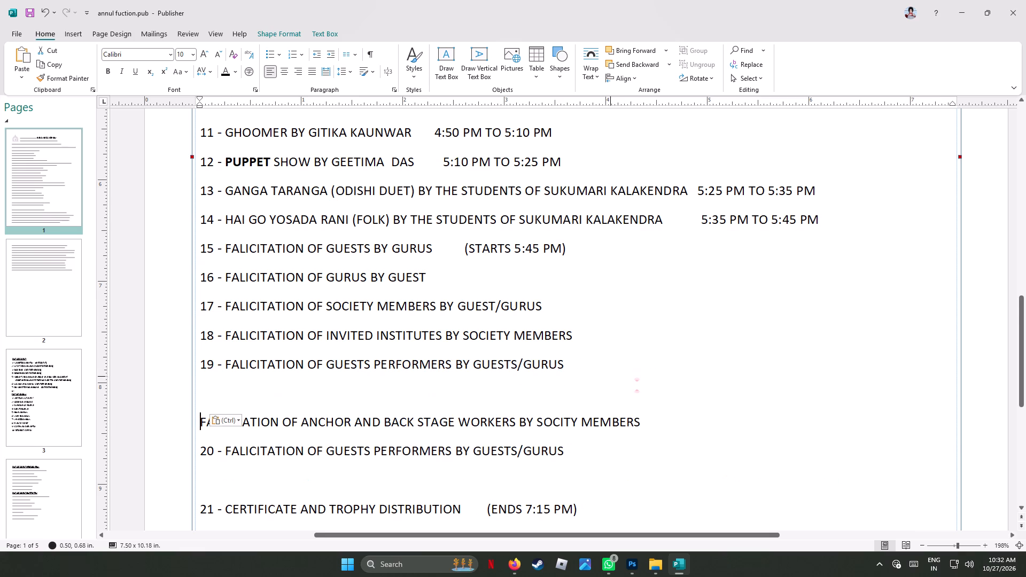
Delete the wording FALICITATION OF GUESTS PERFORMERS BY GUESTS/GURUS from item 20, leaving only its number and dash.
scroll(610, 376, "down", 1)
scroll(610, 376, "up", 1)
scroll(610, 376, "down", 3)
left_click(724, 354)
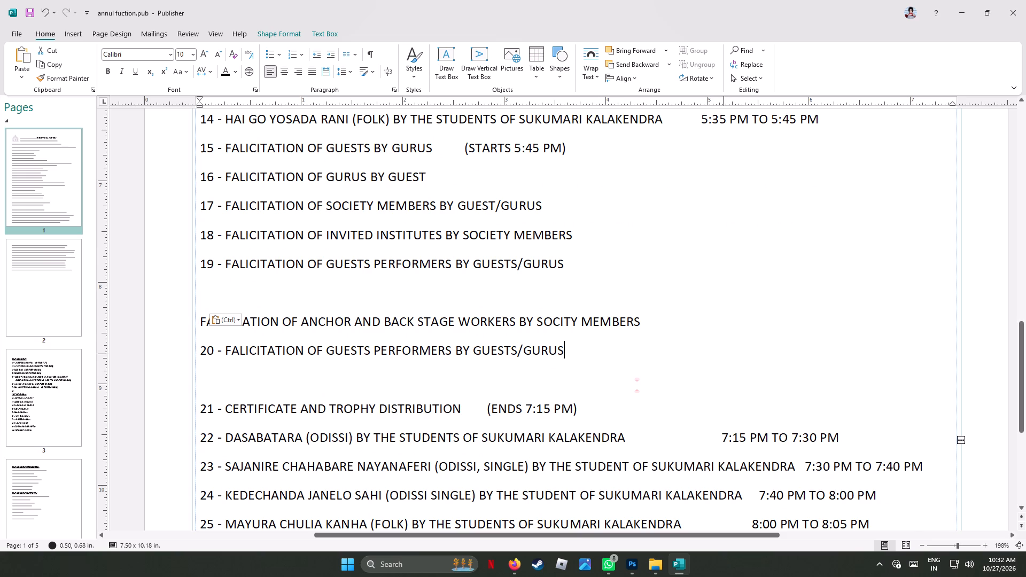
left_click_drag(225, 350, 270, 353)
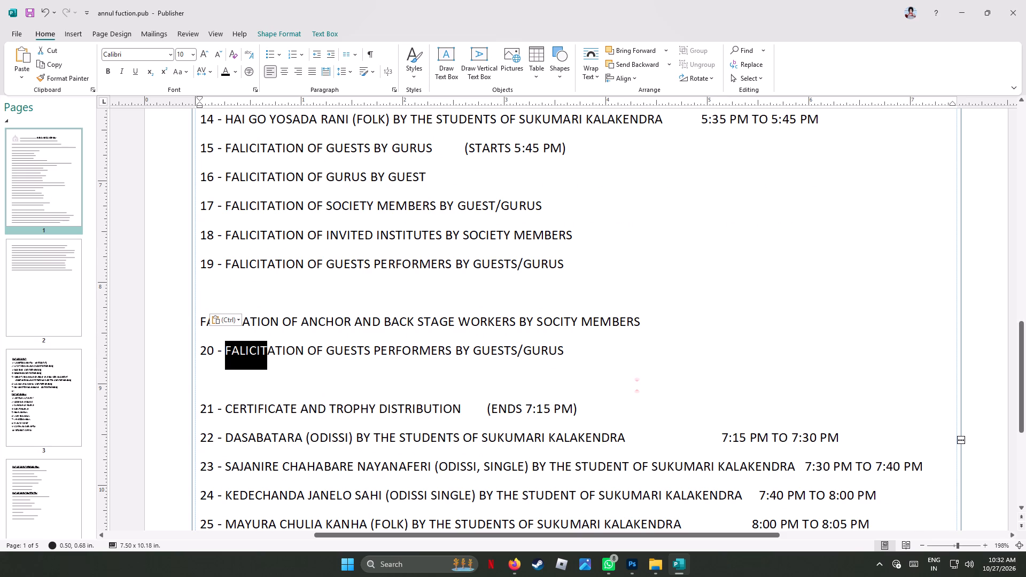
left_click_drag(270, 353, 573, 363)
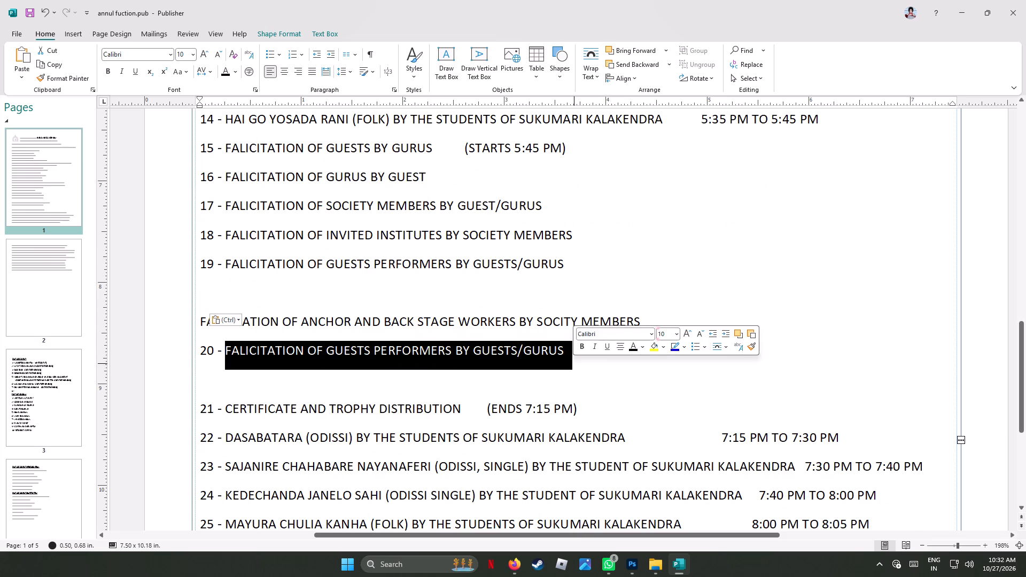
key("Delete")
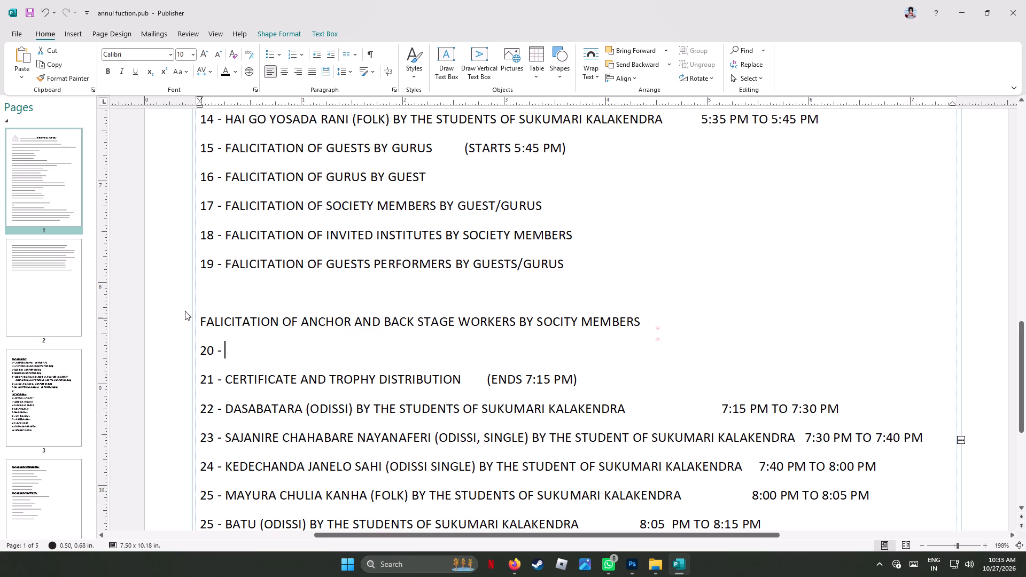
Copy the unnumbered line FALICITATION OF ANCHOR AND BACK STAGE WORKERS BY SOCITY MEMBERS into item 20.
left_click_drag(201, 319, 253, 318)
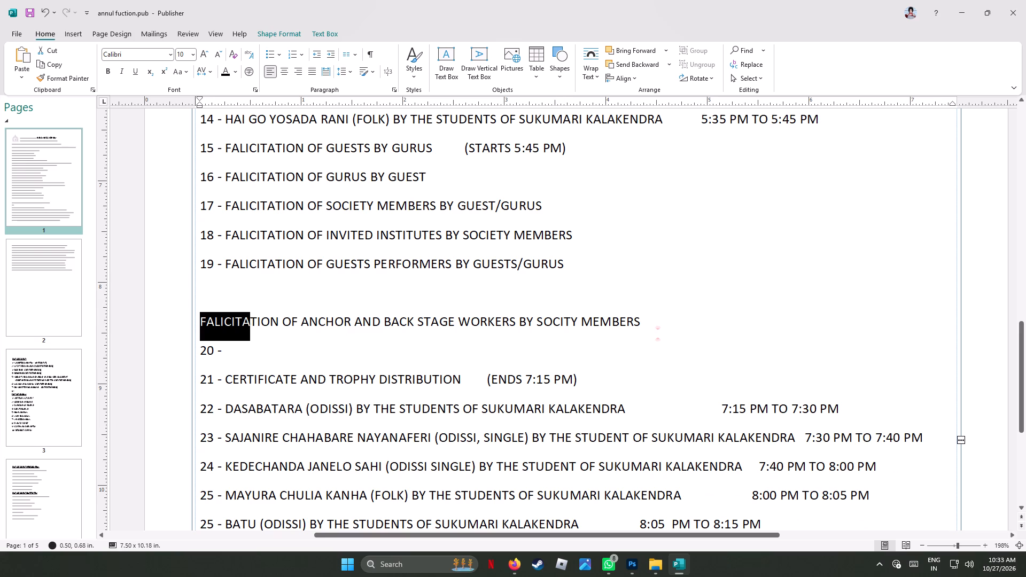
left_click_drag(253, 318, 634, 318)
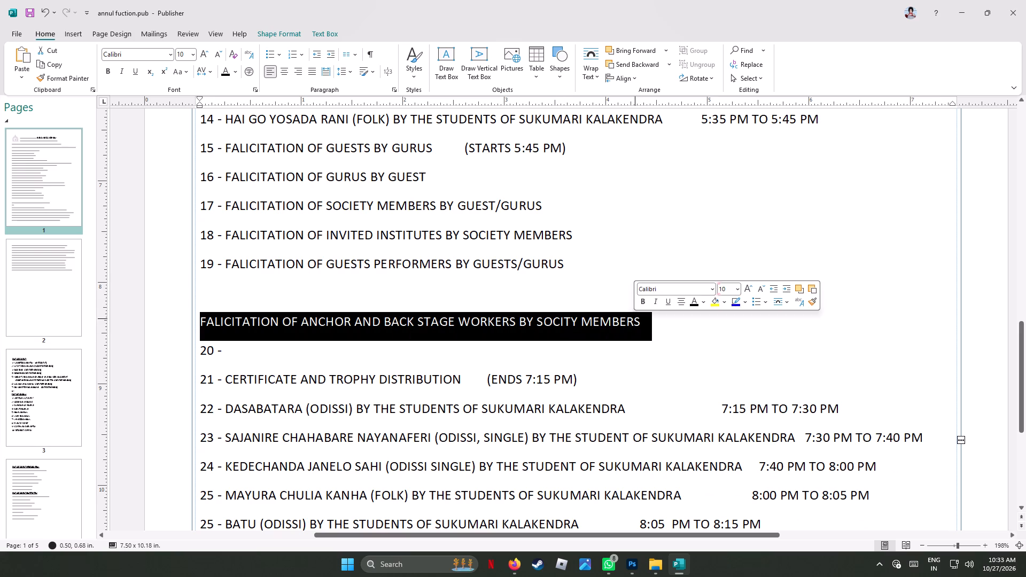
key("ctrl+c")
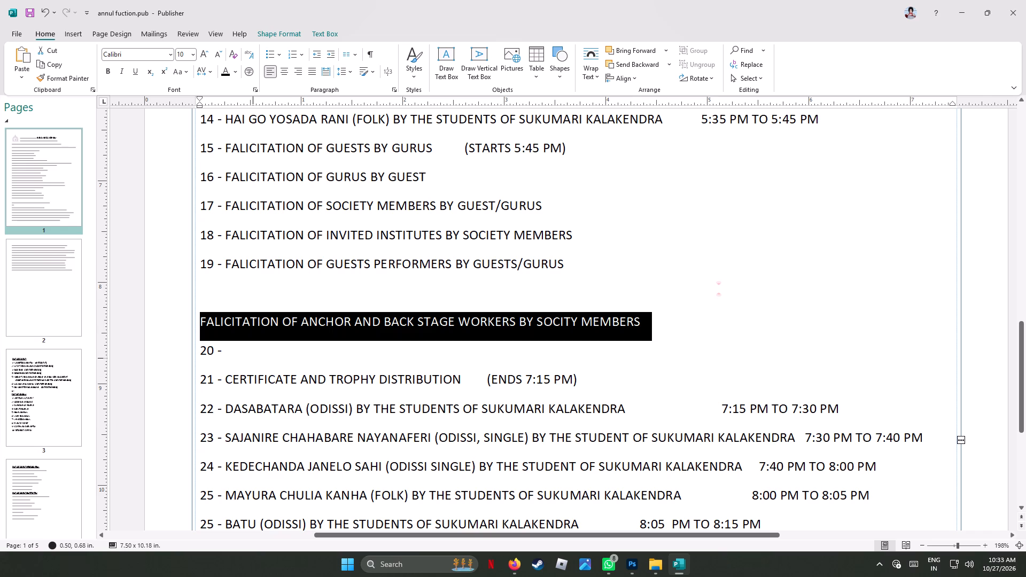
left_click(253, 358)
key("ctrl+v")
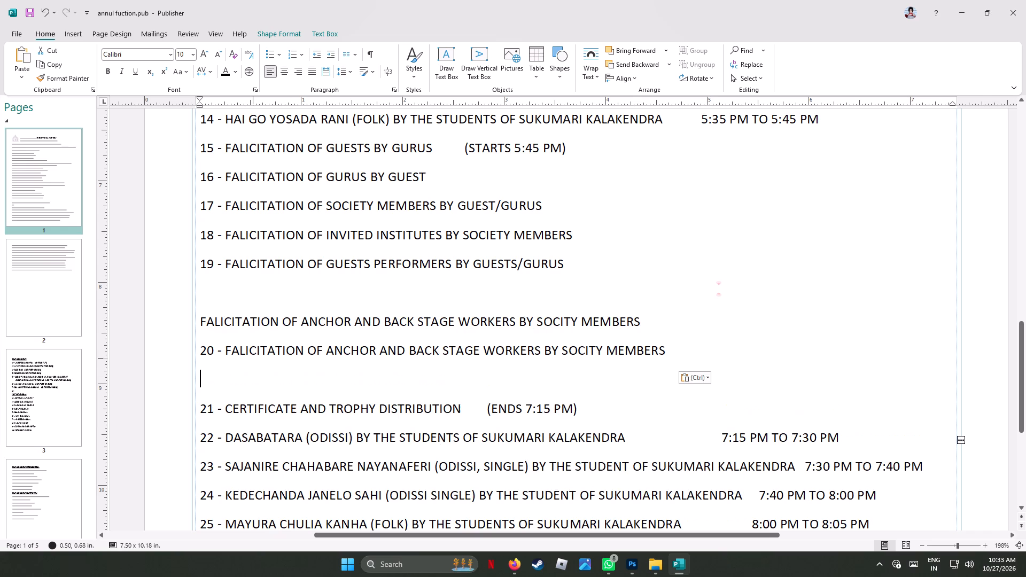
Delete the leftover unnumbered FALICITATION OF ANCHOR AND BACK STAGE WORKERS BY SOCITY MEMBERS line above item 20.
left_click(650, 317)
key("BackSpace")
key("BackSpace")
key("BackSpace")
key("BackSpace")
key("BackSpace")
key("BackSpace")
key("BackSpace")
key("BackSpace")
key("BackSpace")
key("BackSpace")
key("BackSpace")
key("BackSpace")
key("BackSpace")
key("BackSpace")
key("BackSpace")
key("BackSpace")
key("BackSpace")
key("BackSpace")
key("BackSpace")
key("BackSpace")
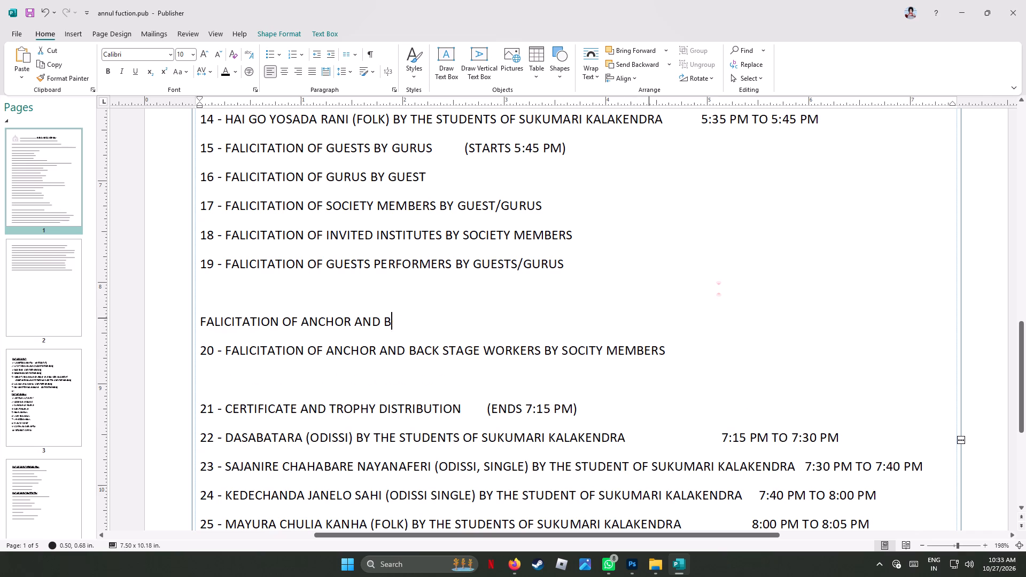
key("BackSpace")
key("BackSpace")
key("BackSpace")
key("BackSpace")
key("BackSpace")
key("BackSpace")
key("BackSpace")
key("BackSpace")
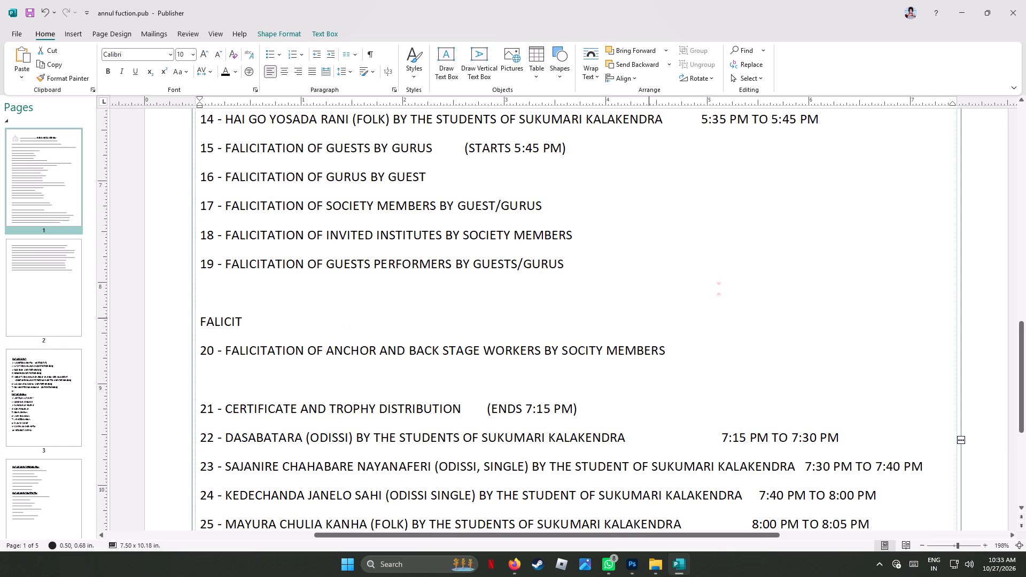
key("BackSpace")
key("BackSpace")
key("BackSpace")
key("BackSpace")
key("BackSpace")
key("BackSpace")
key("BackSpace")
key("BackSpace")
Remove the blank lines between items 19 and 20 and between items 20 and 21.
left_click(198, 345)
key("BackSpace")
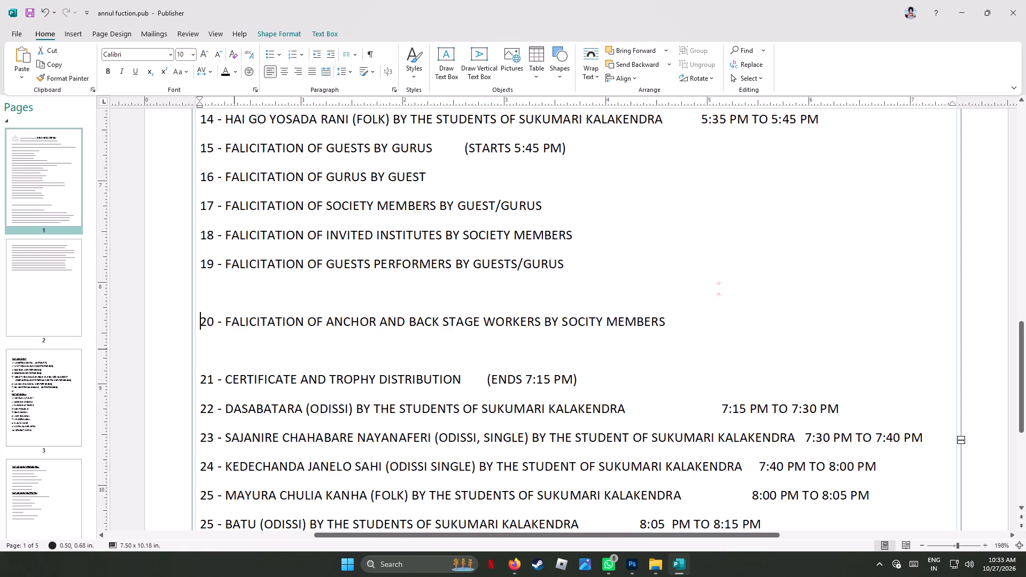
key("BackSpace")
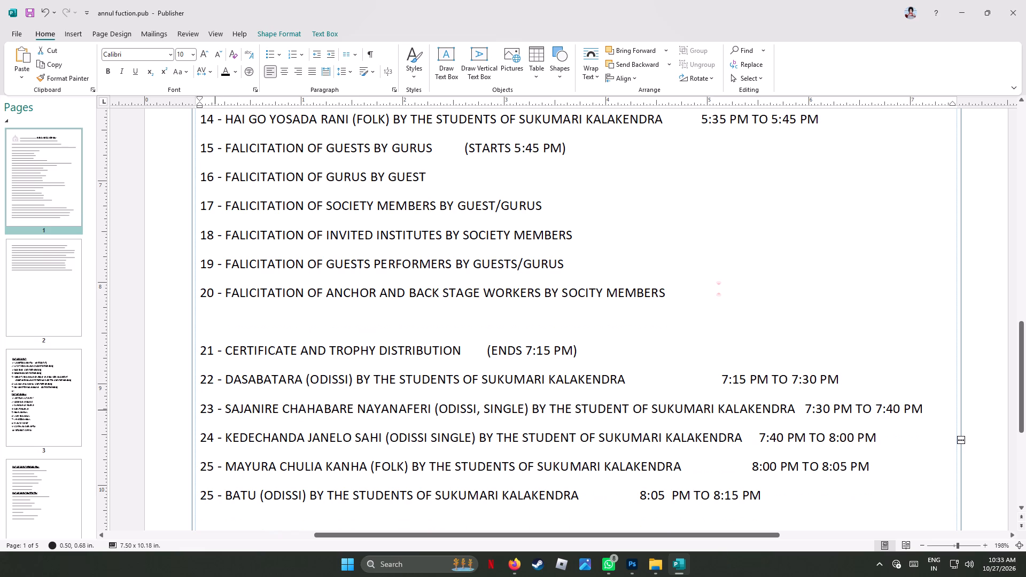
left_click(198, 351)
key("BackSpace")
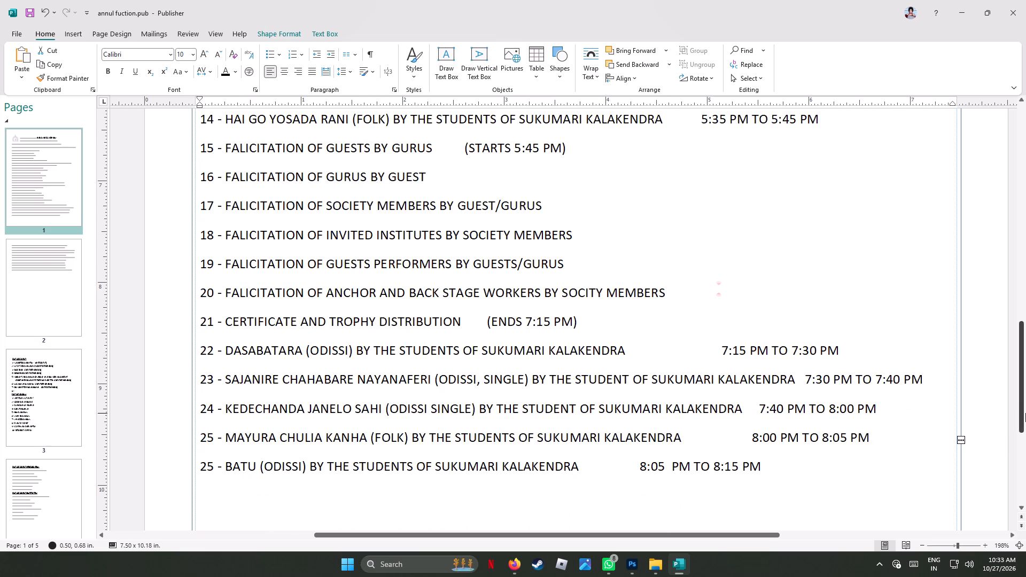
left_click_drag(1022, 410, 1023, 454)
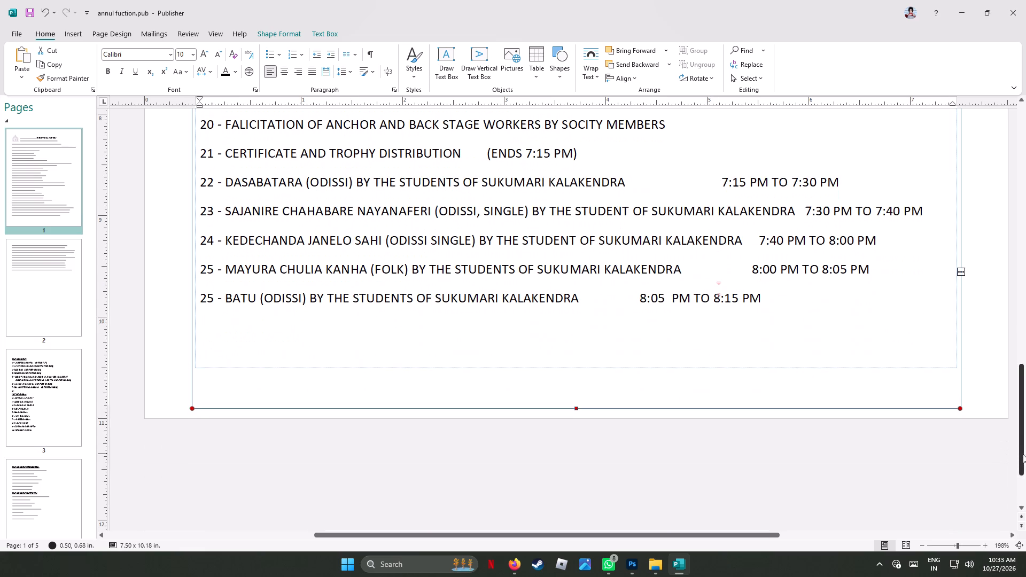
Shorten the agenda text box from its bottom edge to about 9.89 in high, ending near the page's lower margin guide.
left_click_drag(1023, 454, 1017, 440)
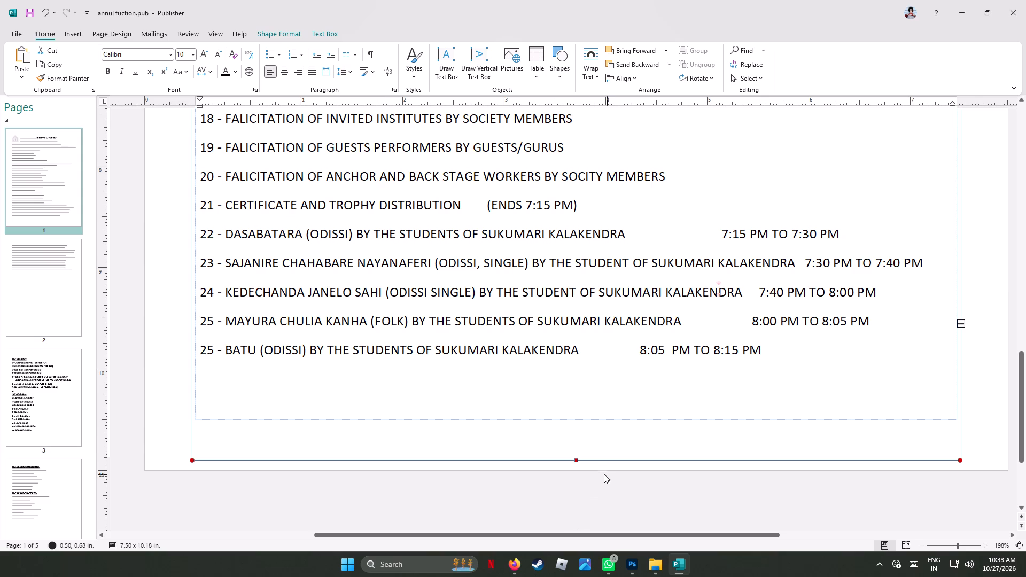
left_click_drag(578, 462, 561, 432)
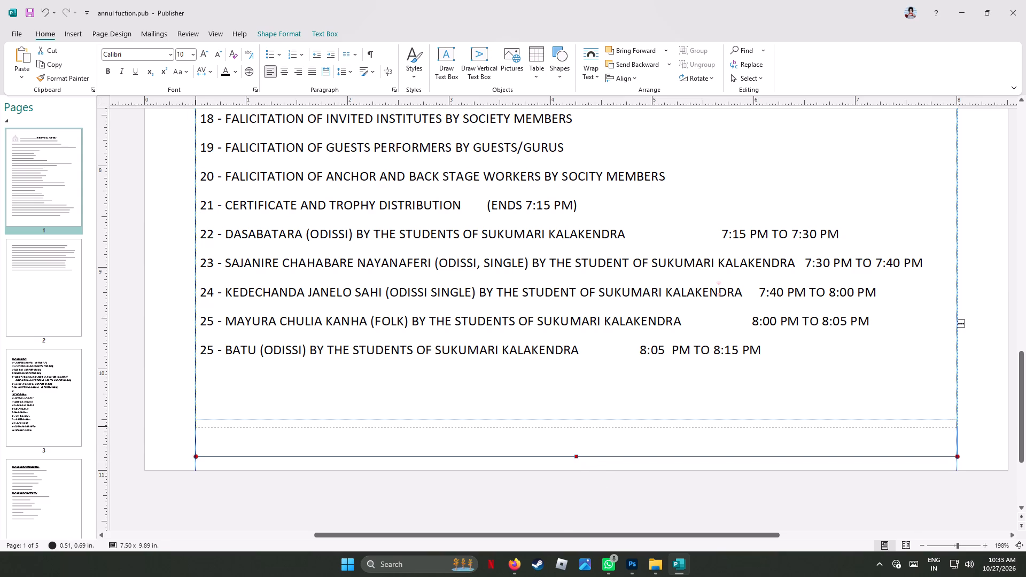
left_click_drag(561, 432, 561, 432)
left_click(734, 475)
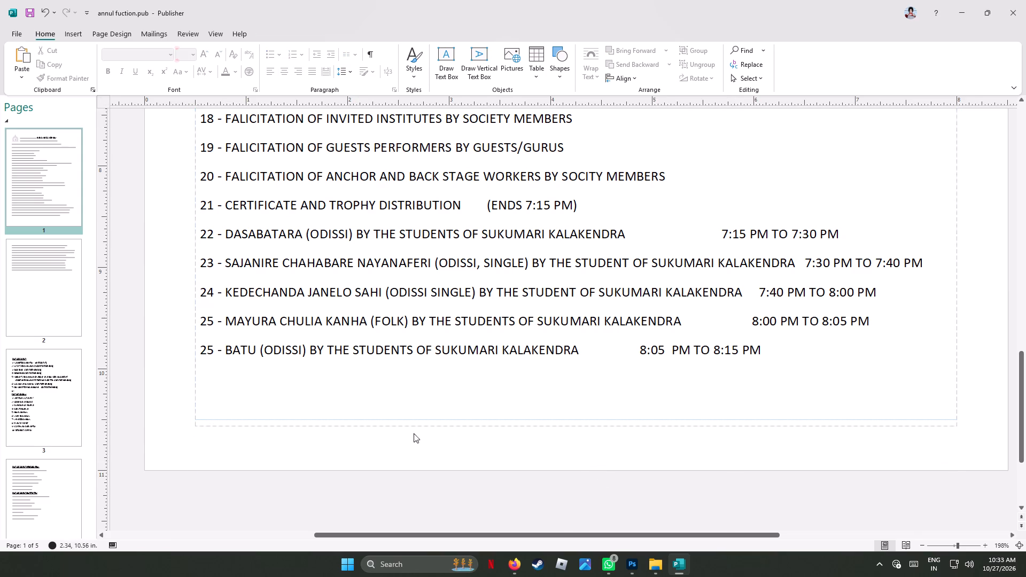
Review the whole Sukumari Mahotsav agenda from the heading to the final BATU entry, checking the item order, numbering and spacing.
scroll(446, 442, "up", 3)
scroll(446, 442, "down", 1)
scroll(446, 442, "up", 2)
scroll(448, 443, "down", 2)
scroll(448, 443, "up", 8)
scroll(450, 439, "down", 1)
scroll(450, 439, "up", 3)
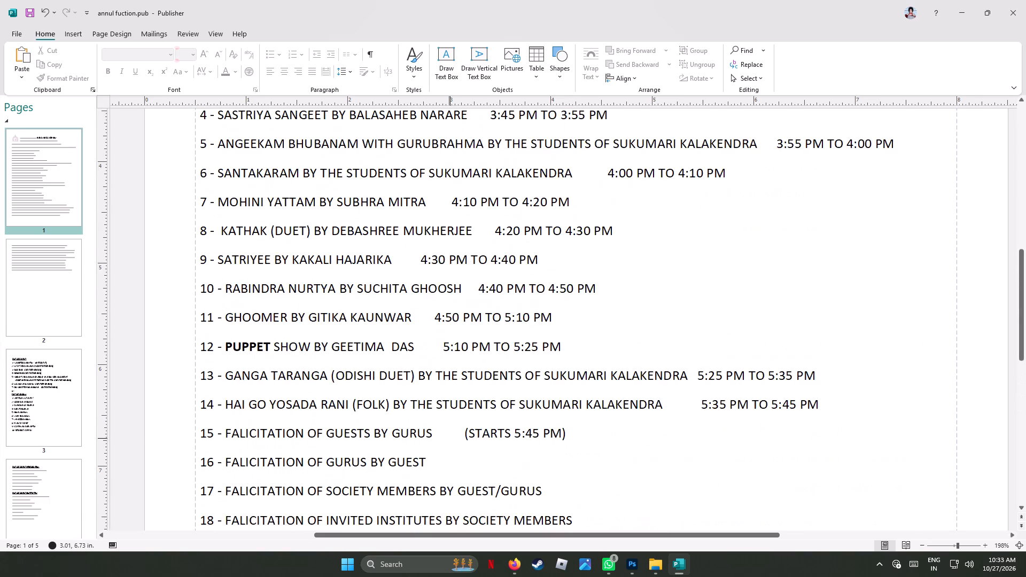
scroll(450, 438, "up", 8)
scroll(450, 438, "down", 3)
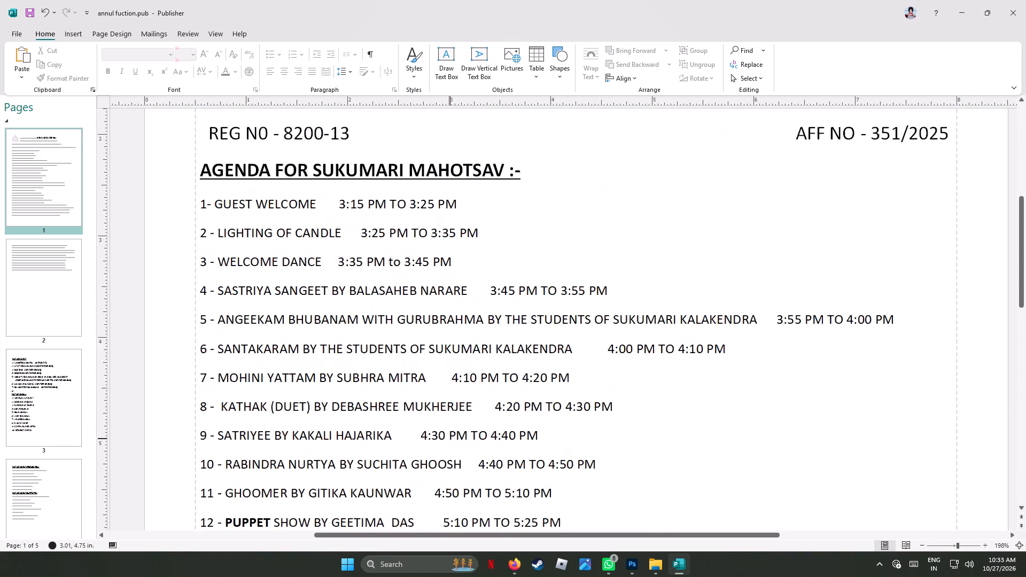
scroll(450, 438, "down", 5)
scroll(450, 438, "up", 2)
scroll(450, 438, "down", 2)
scroll(494, 450, "down", 2)
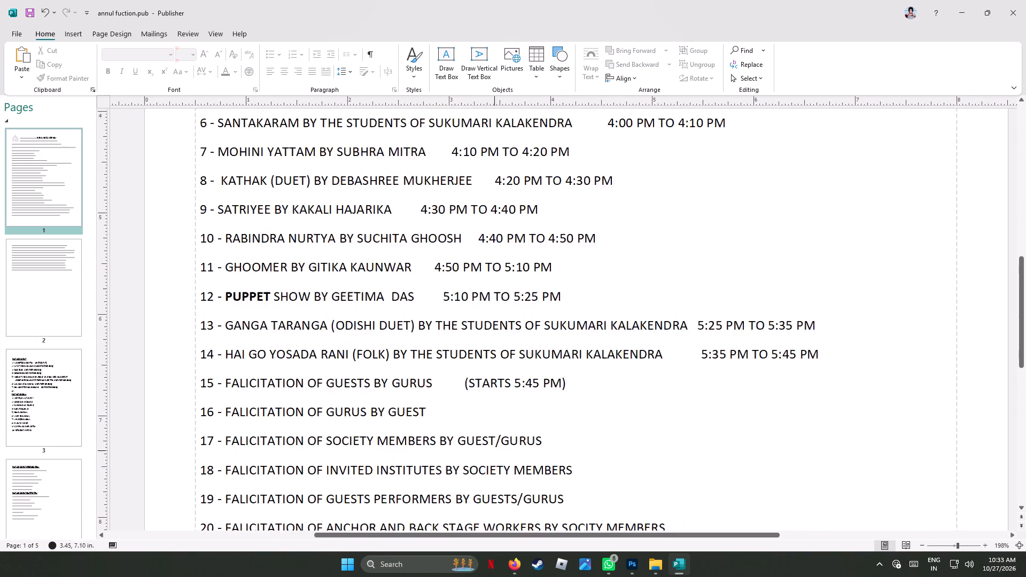
scroll(494, 450, "down", 8)
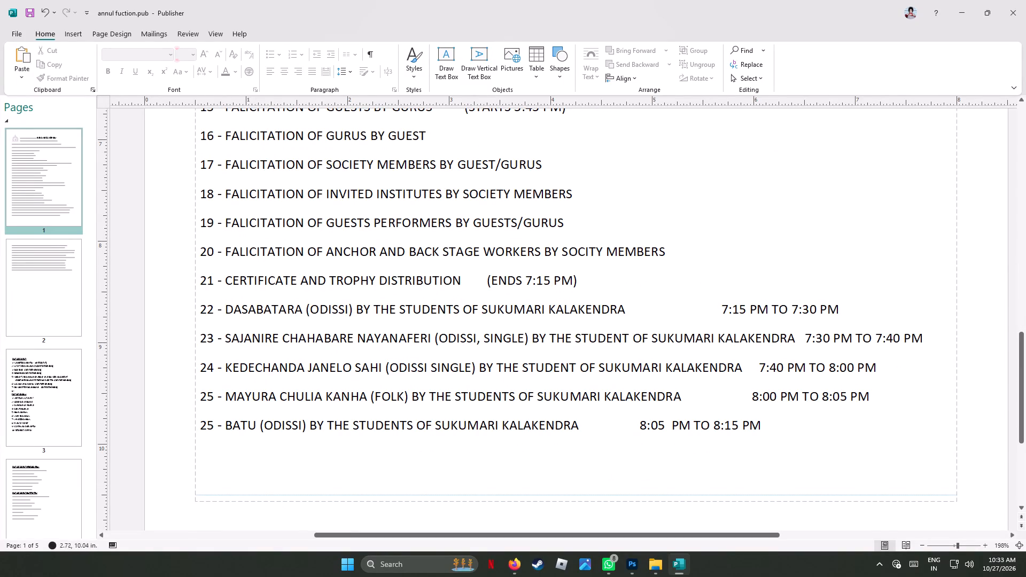
scroll(439, 425, "up", 2)
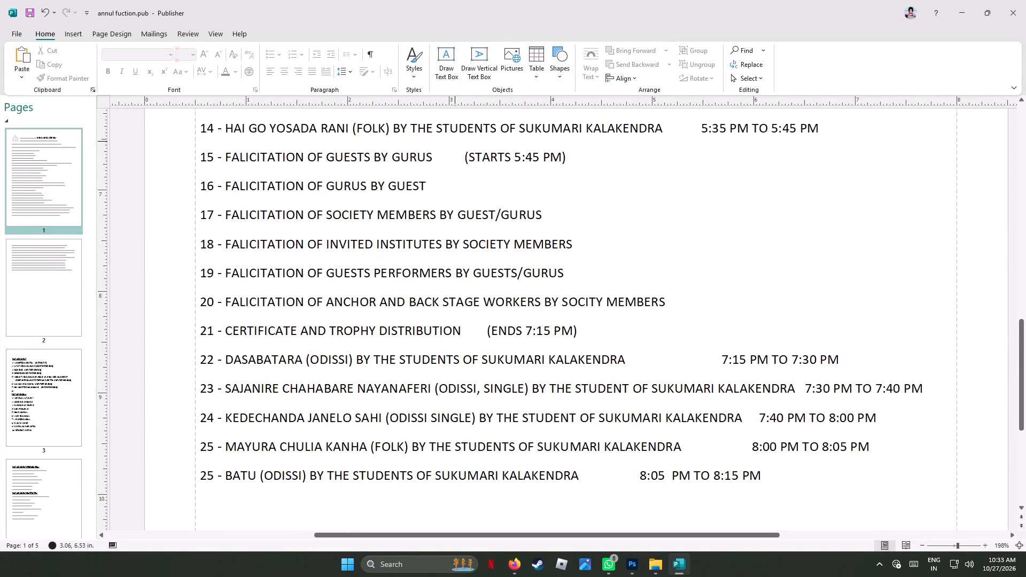
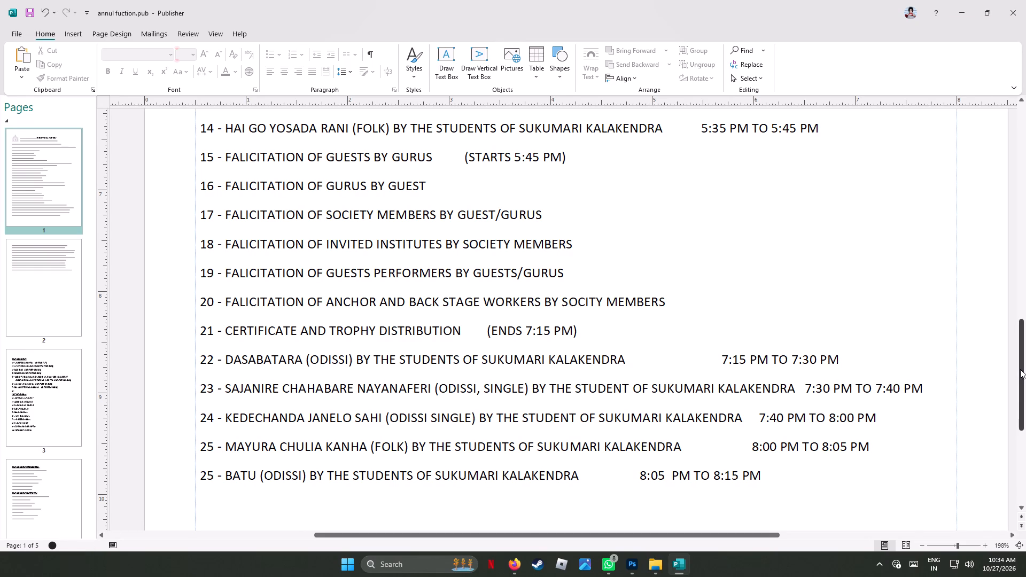
Recheck the Sukumari Mahotsav agenda from the letterhead down through the performance, felicitation and closing dance items.
left_click_drag(1020, 369, 997, 210)
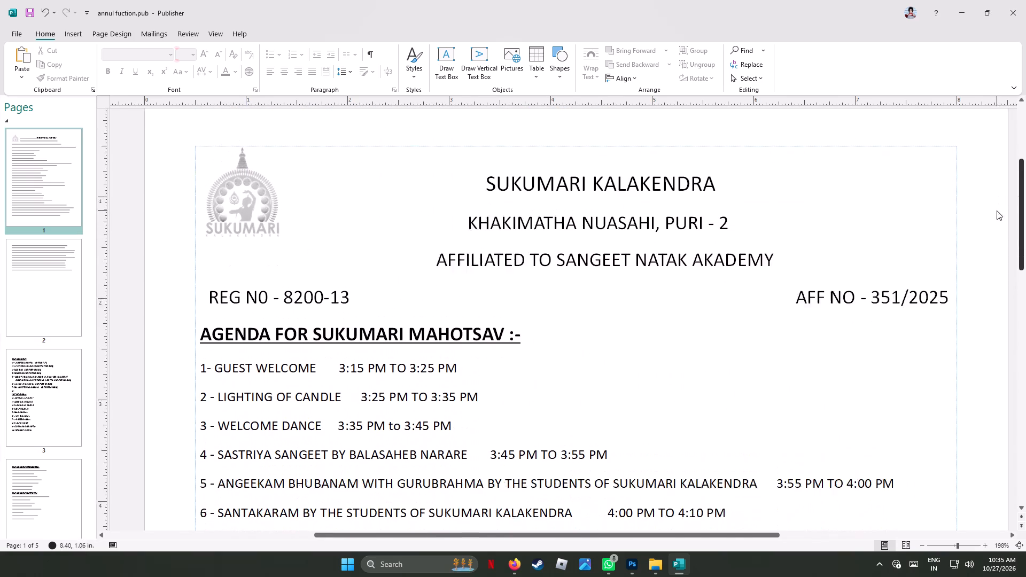
left_click_drag(997, 210, 990, 304)
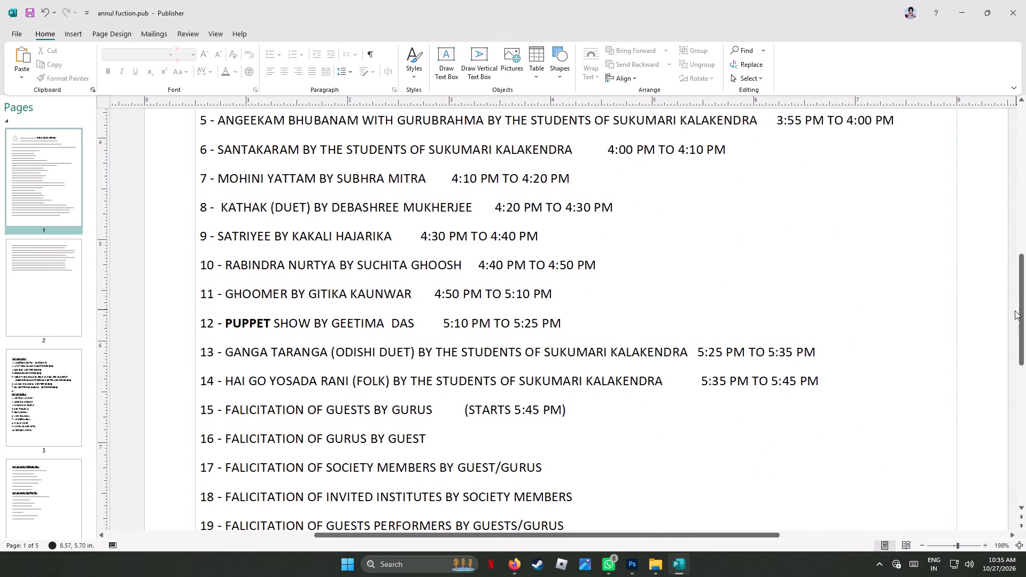
left_click_drag(1019, 313, 1020, 359)
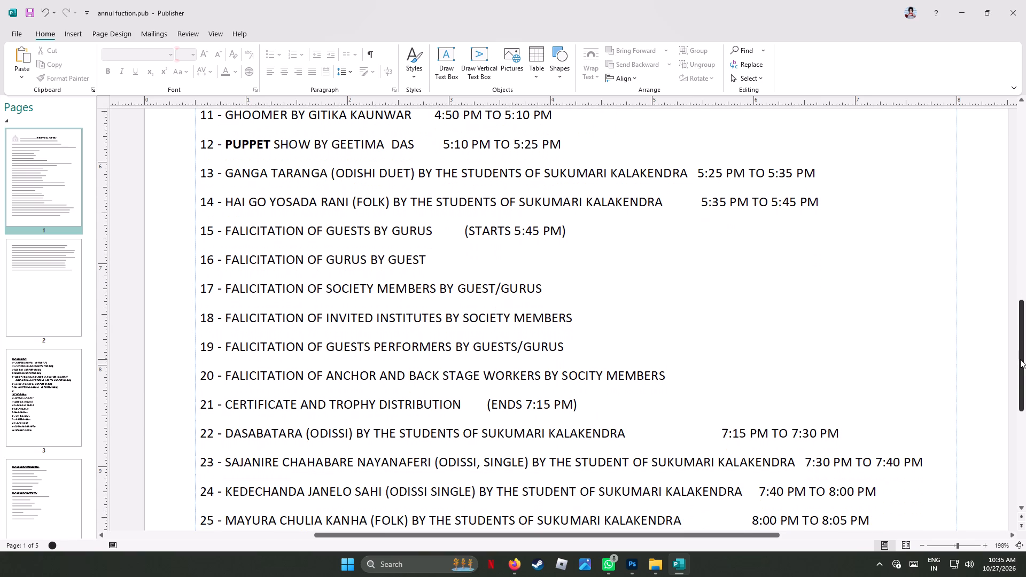
left_click_drag(1020, 359, 1020, 359)
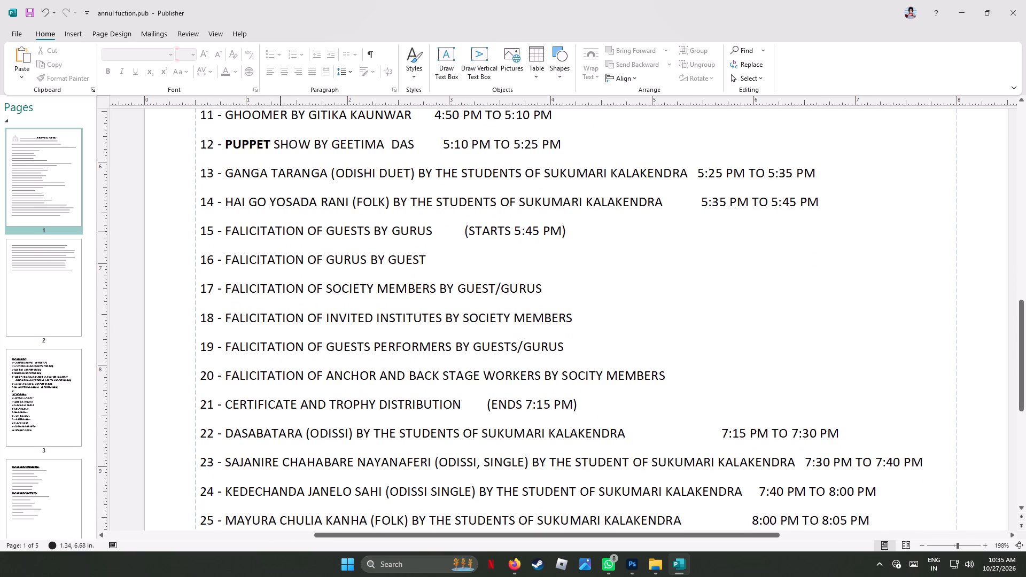
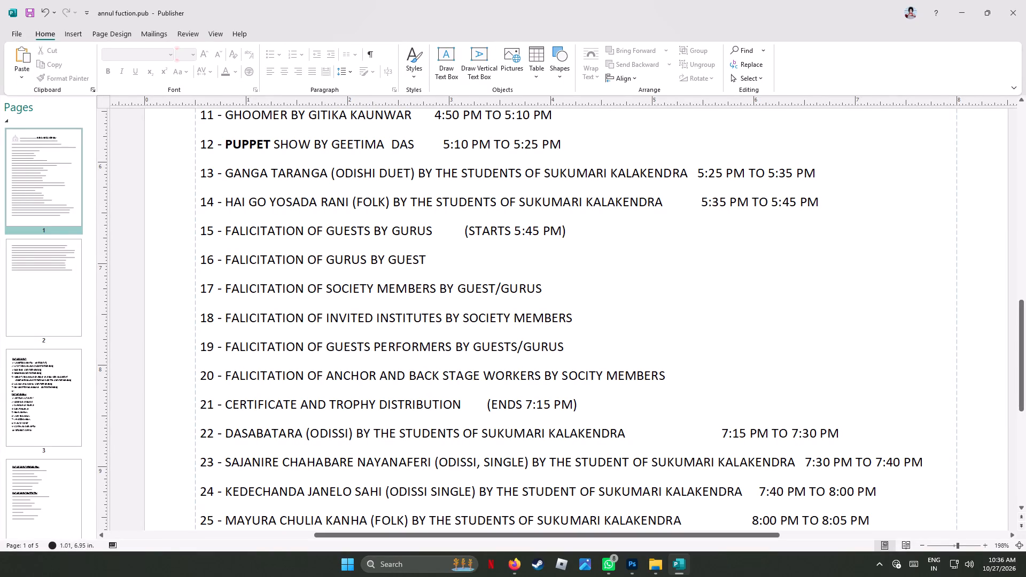
Change GUEST to GUESTS at the end of agenda item 16.
left_click(429, 256)
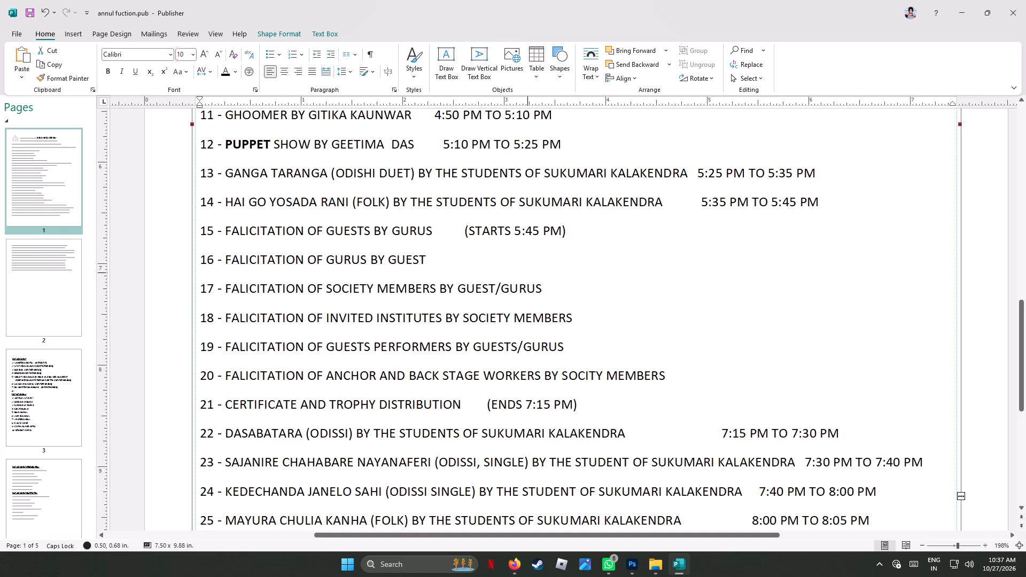
key("s")
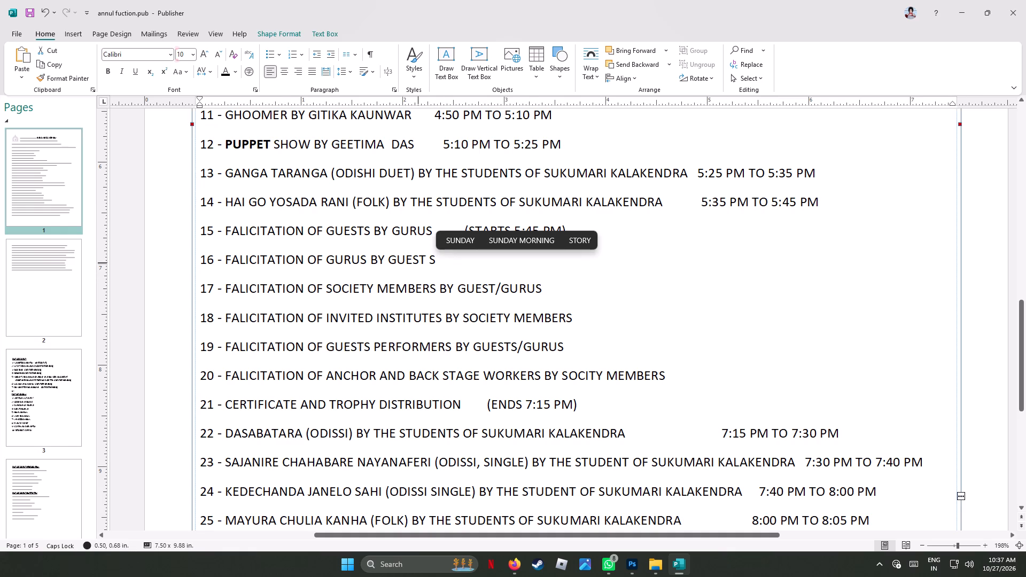
left_click(429, 260)
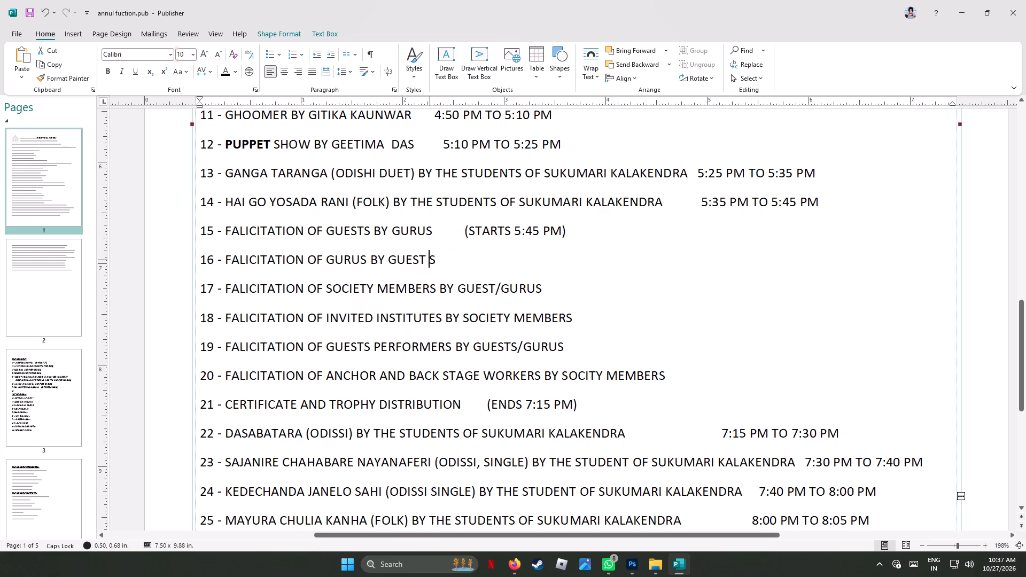
key("BackSpace")
Remove "/GURUS" from the end of item 17 so the society members' felicitation reads BY GUEST.
left_click(544, 287)
key("BackSpace")
key("BackSpace")
key("BackSpace")
key("BackSpace")
key("BackSpace")
key("BackSpace")
key("BackSpace")
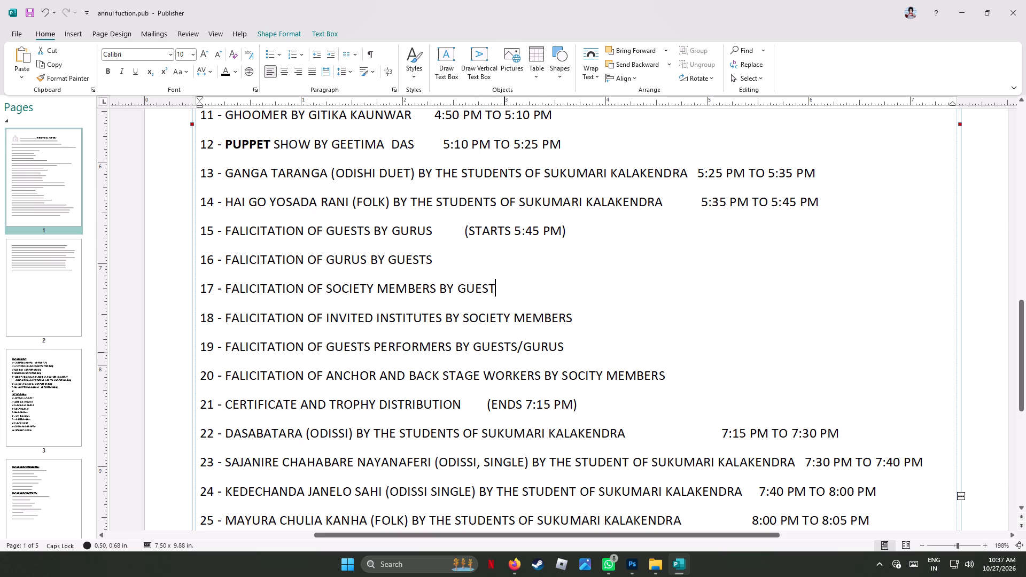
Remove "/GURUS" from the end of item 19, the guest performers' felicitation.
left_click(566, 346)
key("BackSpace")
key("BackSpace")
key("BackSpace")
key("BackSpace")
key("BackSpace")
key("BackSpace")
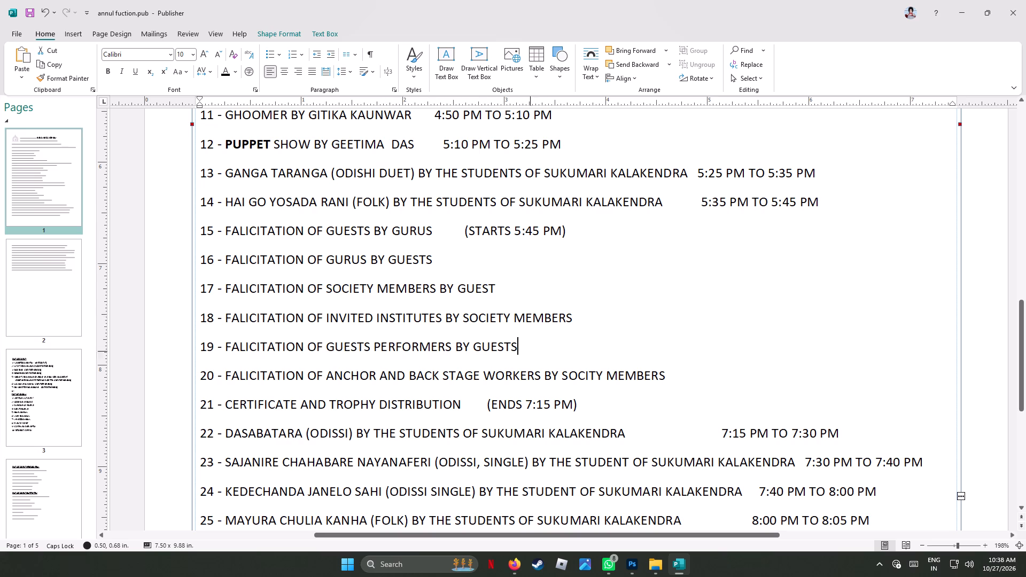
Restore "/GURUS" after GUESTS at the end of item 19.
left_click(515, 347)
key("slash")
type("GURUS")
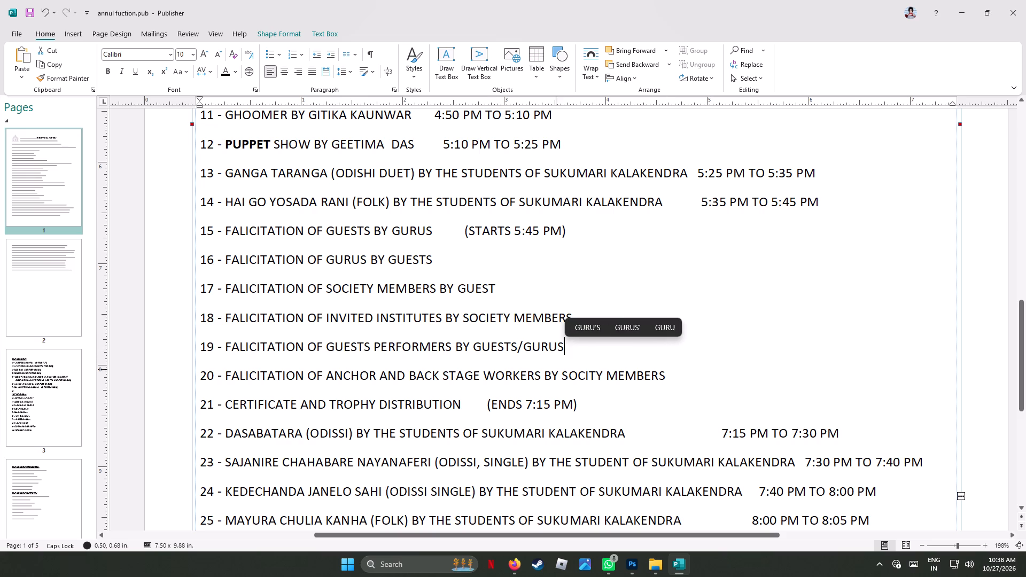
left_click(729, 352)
Replace ANCHOR with EVENT PRESENTER in item 20, the felicitation by society members.
left_click(376, 375)
key("BackSpace")
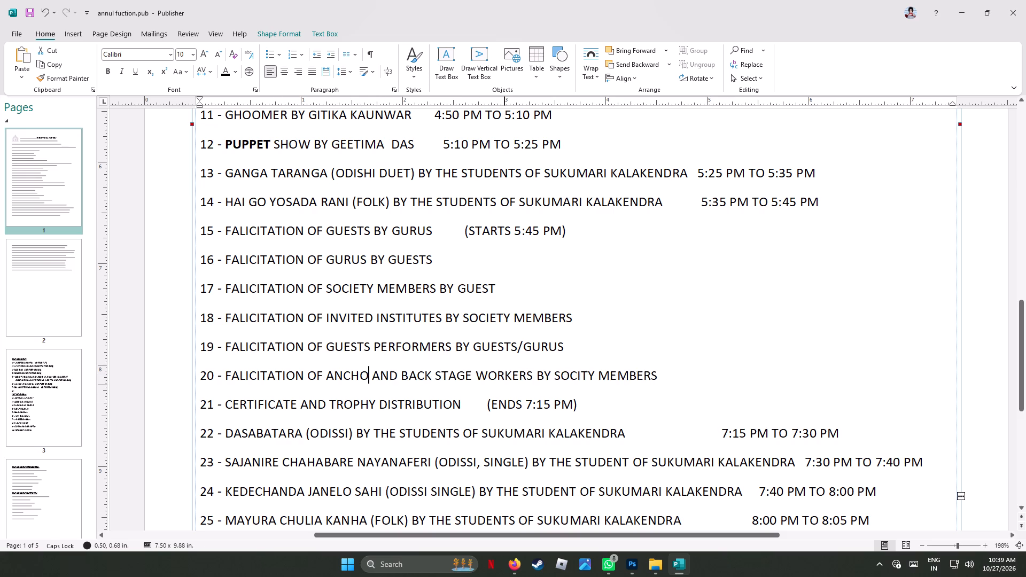
key("BackSpace")
key("BackSpace")
key("BackSpace")
key("BackSpace")
key("BackSpace")
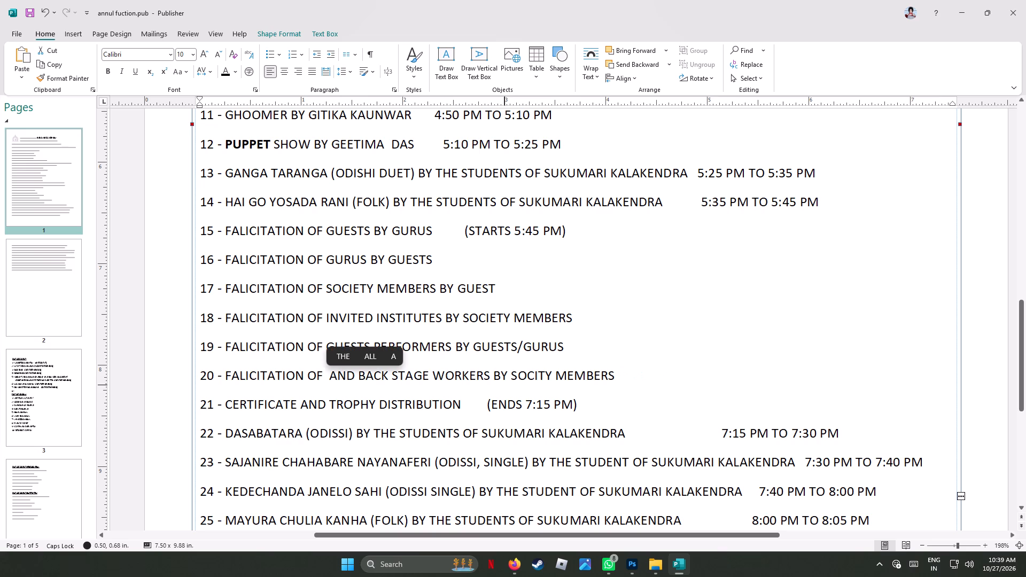
type("EVENT PRESENTER")
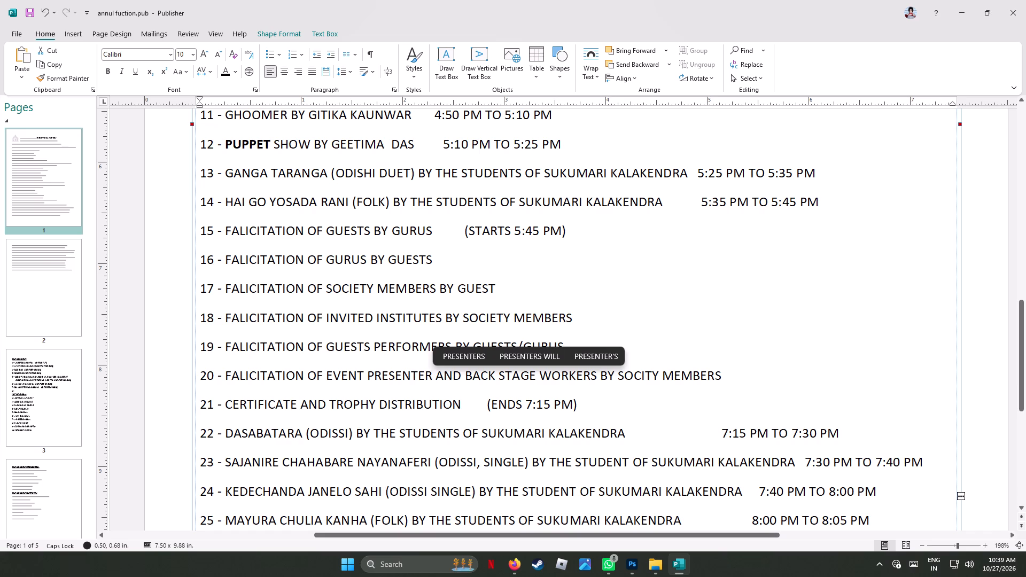
left_click(778, 364)
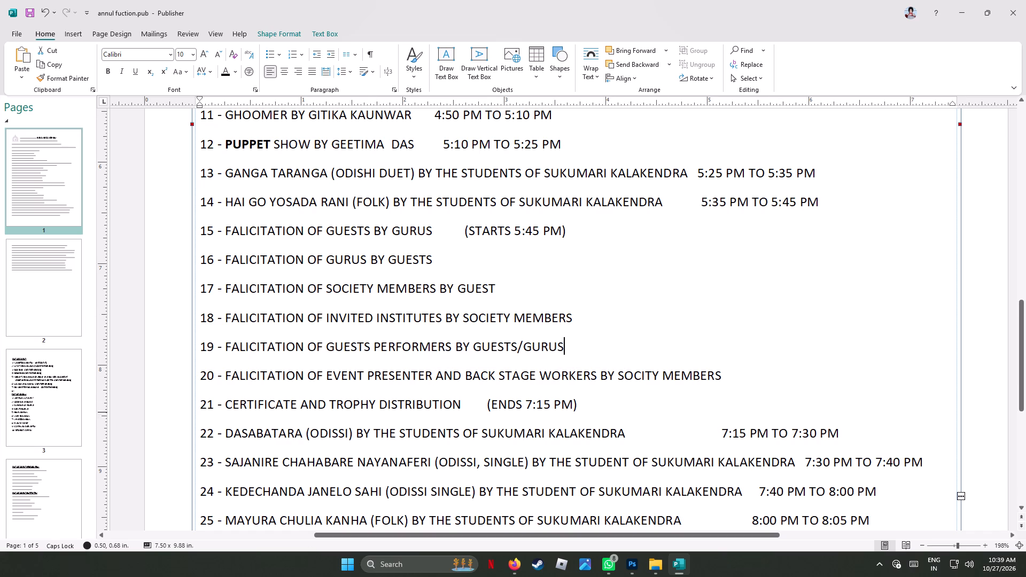
Review the agenda from the felicitation items on page 1 through the closing items on page 2.
scroll(727, 332, "down", 2)
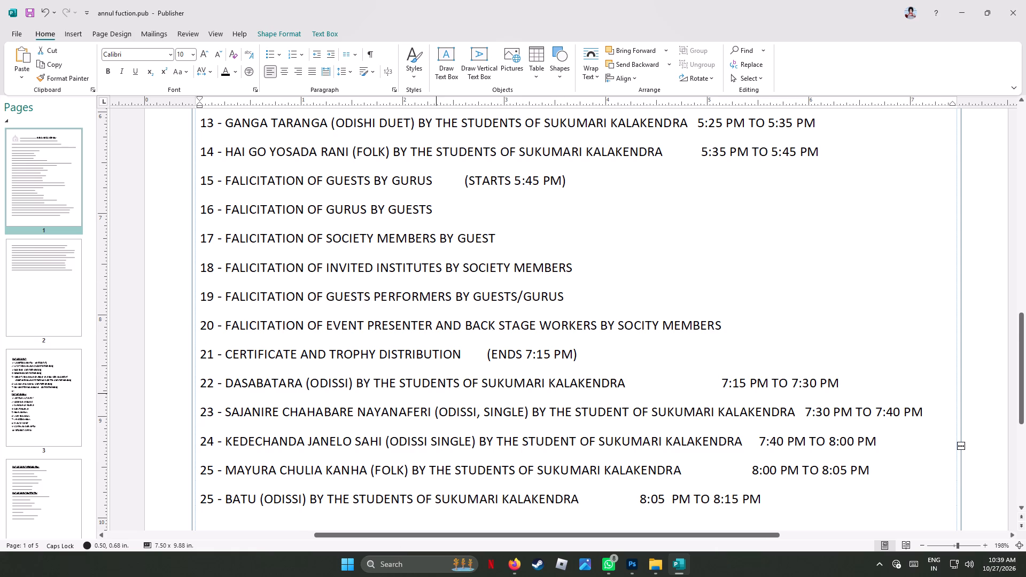
scroll(436, 393, "down", 3)
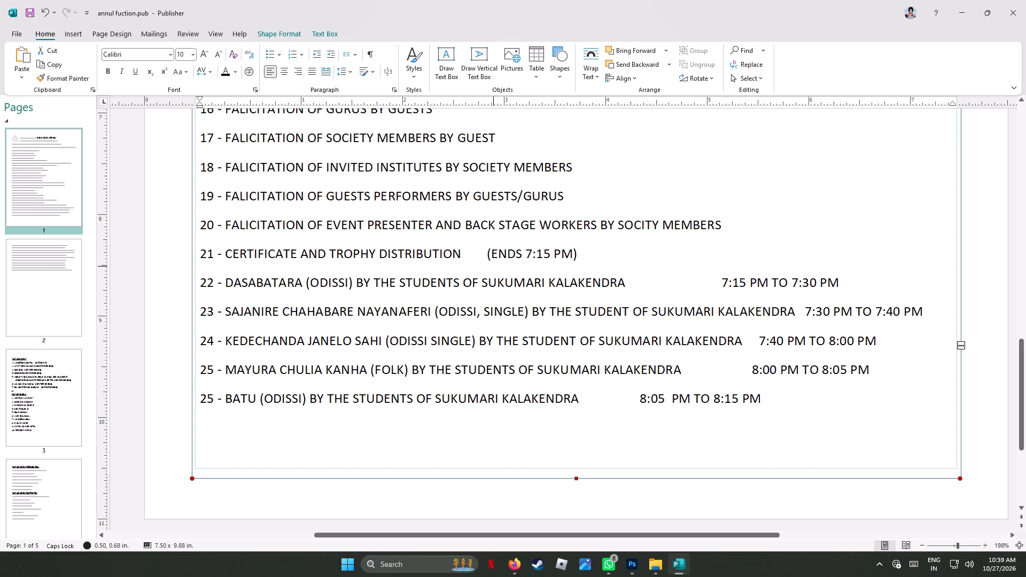
scroll(355, 270, "up", 4)
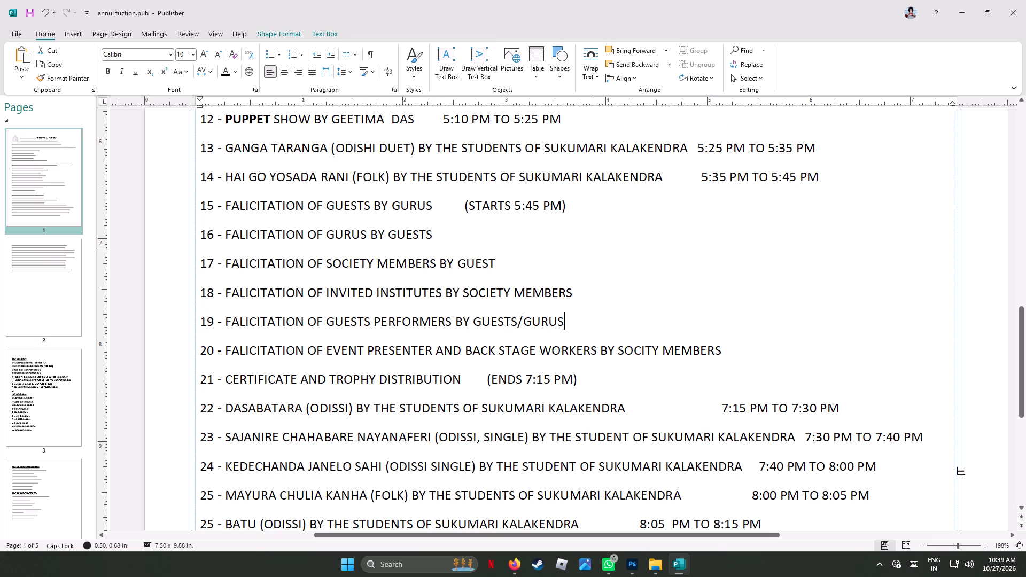
scroll(633, 283, "down", 3)
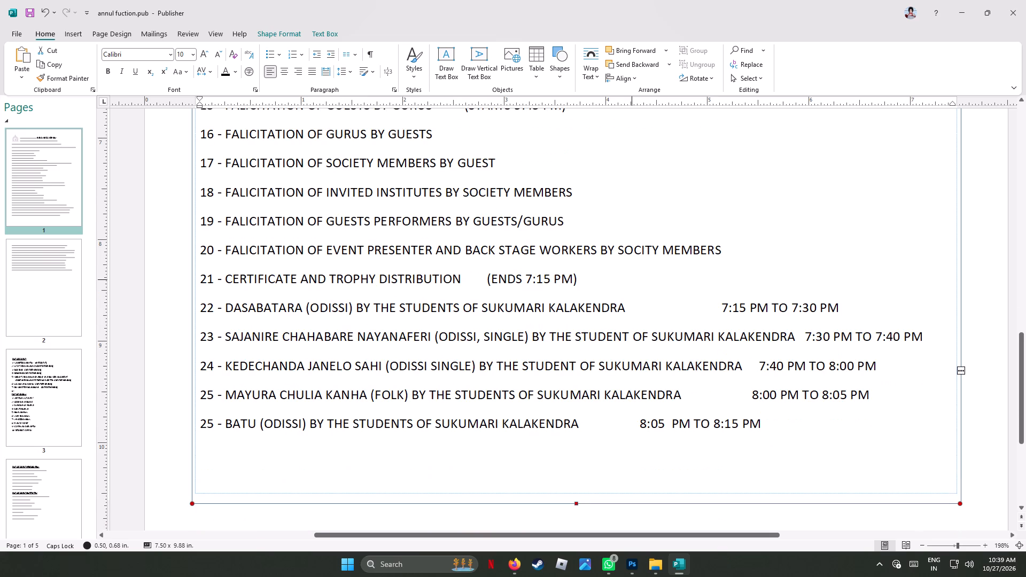
left_click(38, 285)
scroll(395, 294, "up", 2)
scroll(394, 291, "down", 1)
scroll(392, 283, "up", 1)
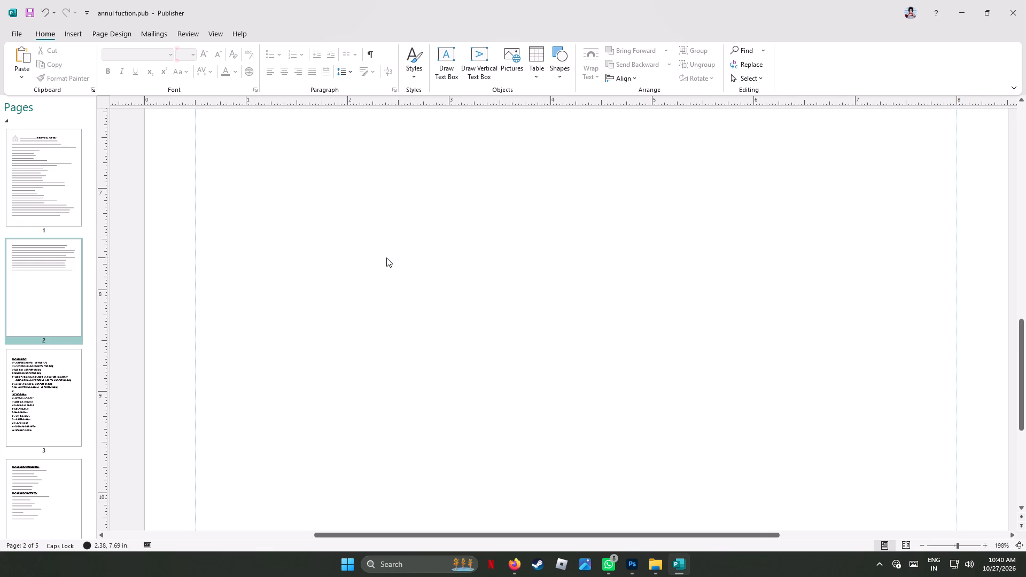
scroll(386, 258, "up", 2)
scroll(386, 258, "down", 4)
scroll(386, 258, "up", 5)
scroll(388, 248, "down", 2)
scroll(388, 248, "up", 15)
scroll(388, 248, "down", 1)
scroll(388, 248, "up", 1)
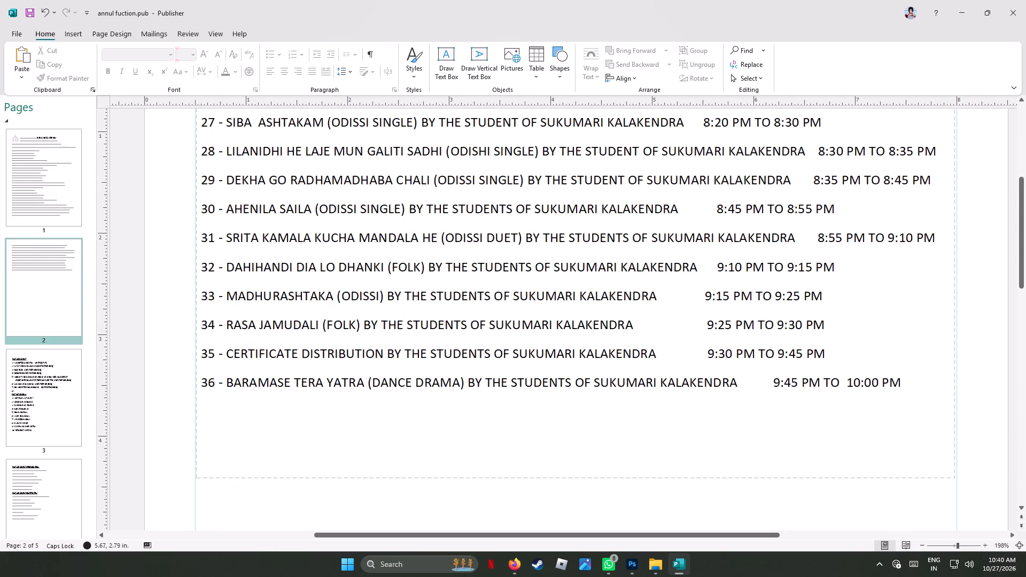
Start a new agenda entry numbered "37 -" below the BARAMASE TERA YATRA dance drama on page 2.
left_click(757, 377)
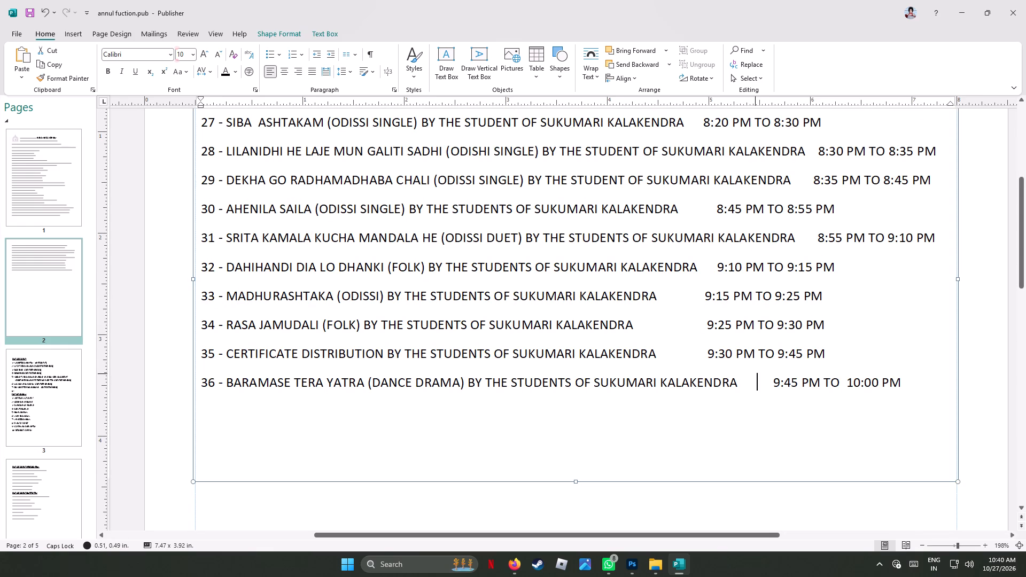
left_click(912, 385)
key("Return")
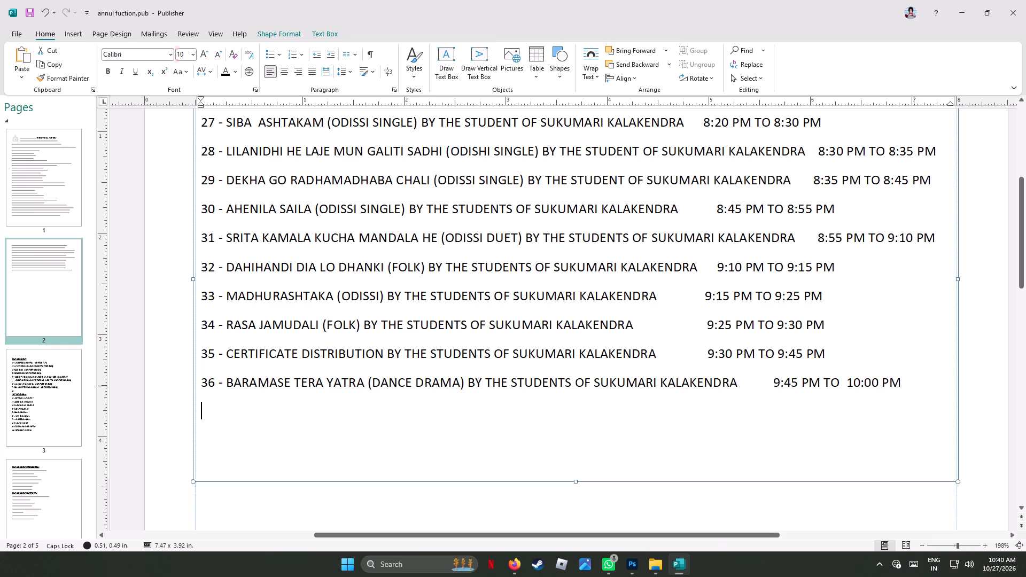
key("3")
key("7")
key("space")
type("-")
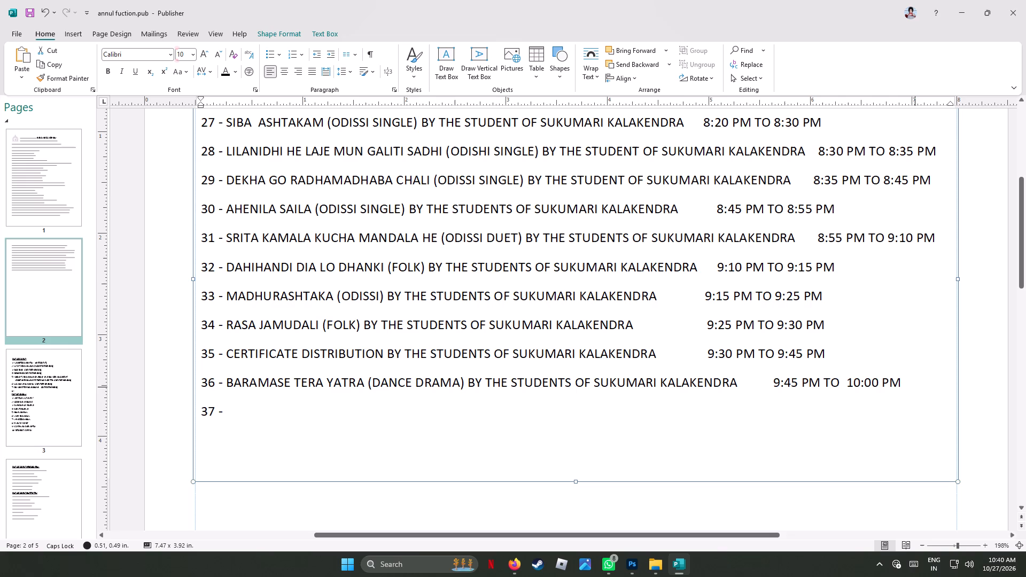
key("space")
key("BackSpace")
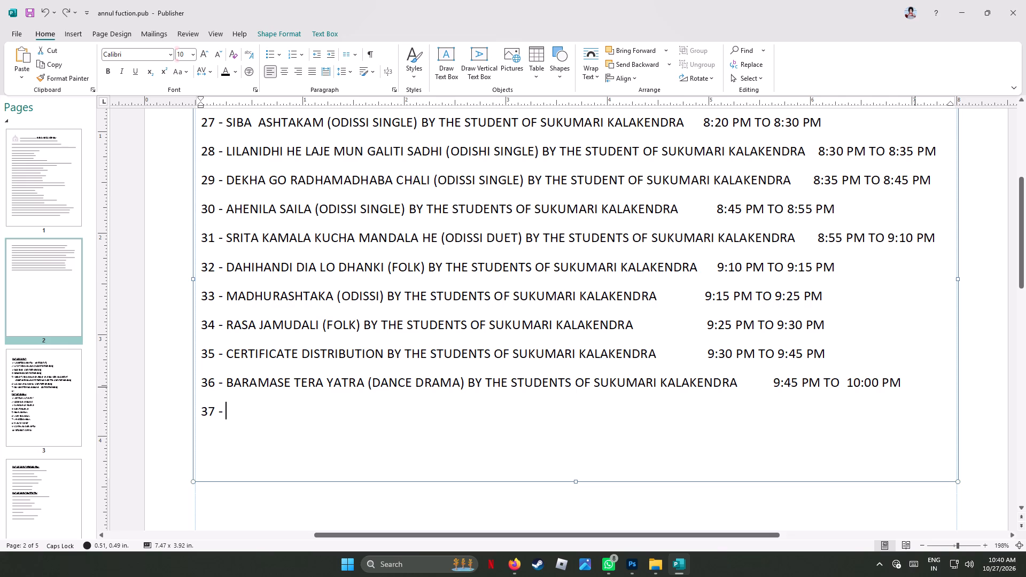
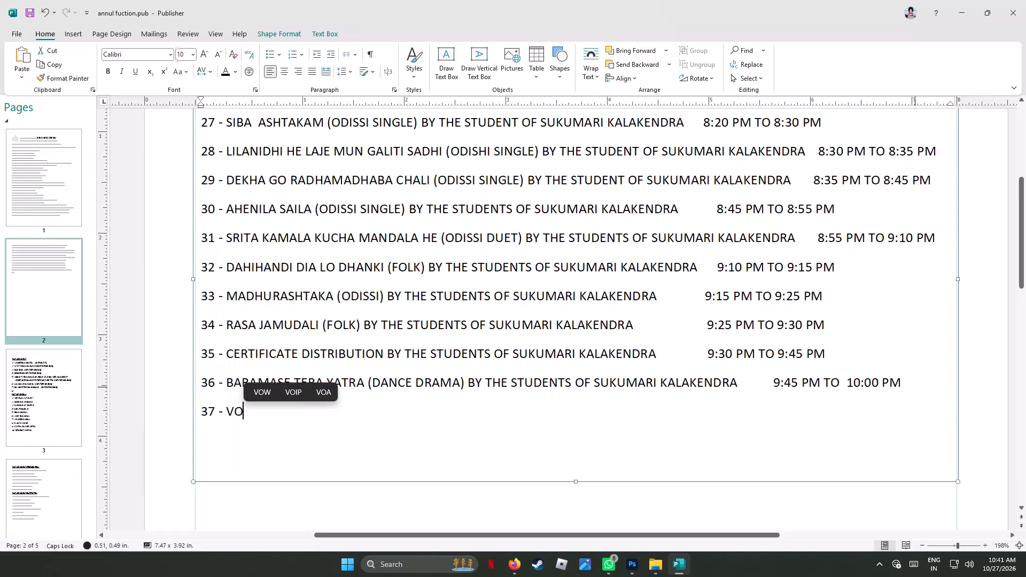
Write "VOTE OF THANKS BY" as the text of agenda item 37 on page 2.
key("space")
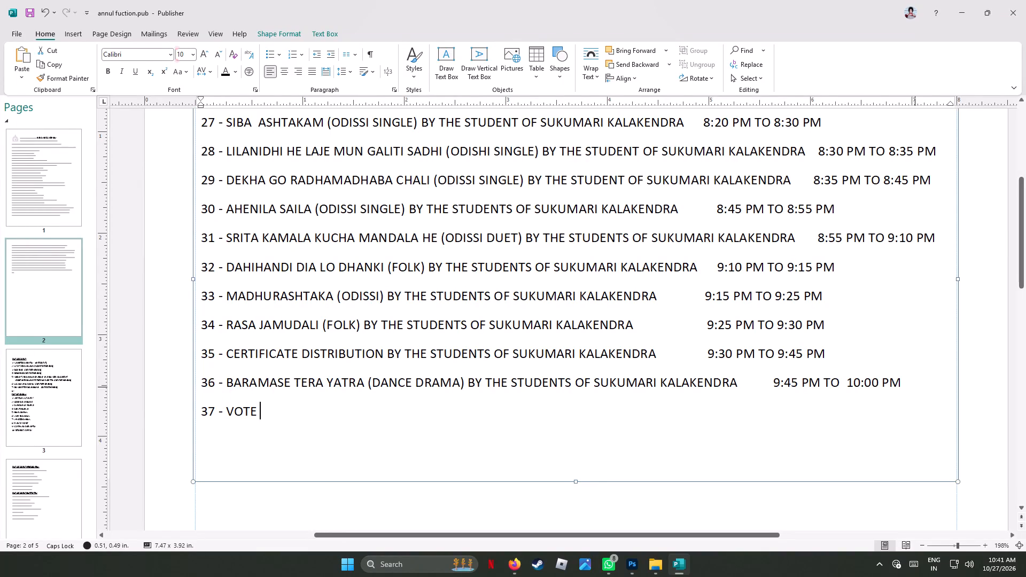
type("OF")
key("space")
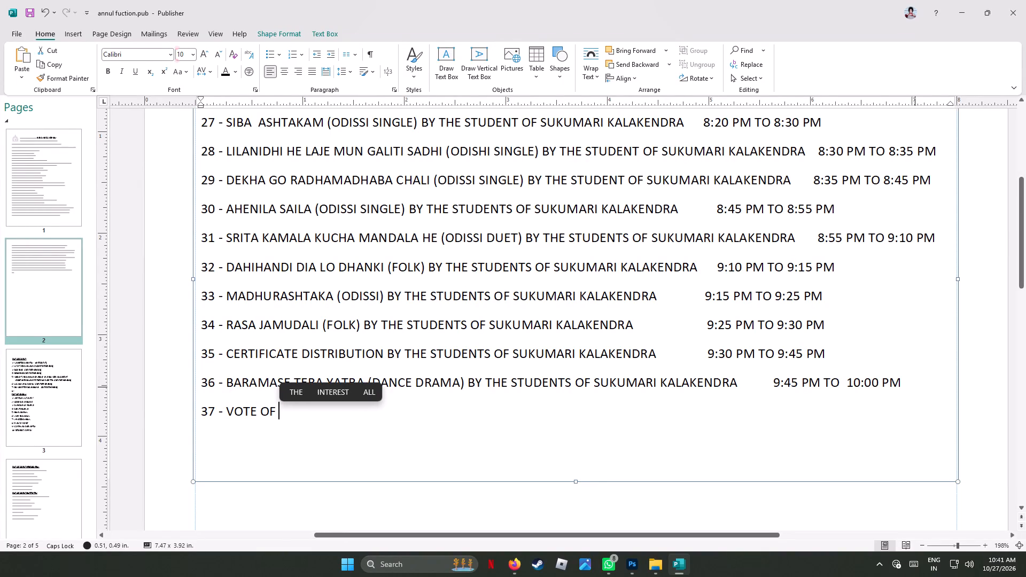
type("THANKS BY")
key("space")
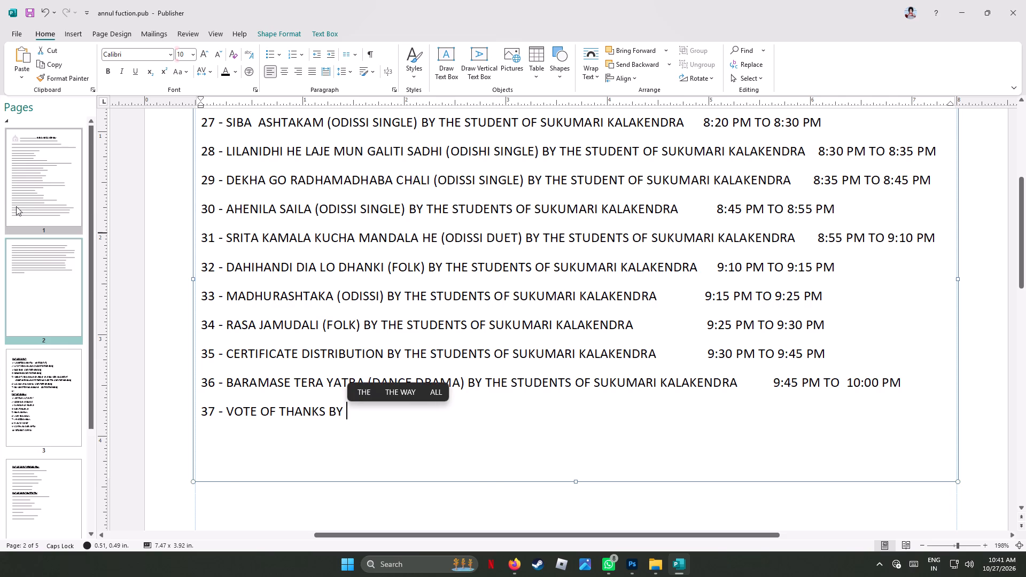
Remove the bold formatting from the word PUPPET in agenda item 12 on page 1.
left_click(36, 185)
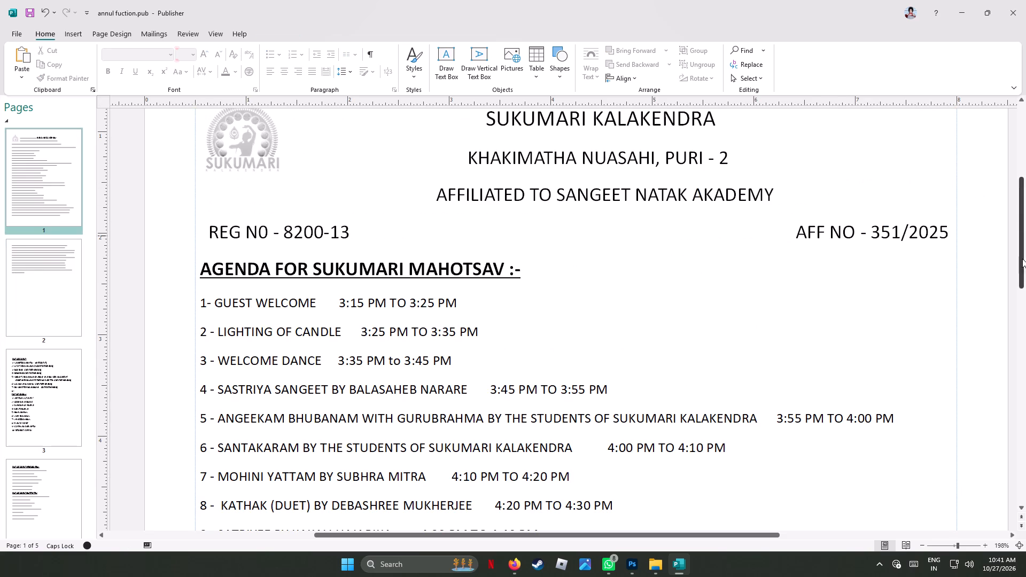
scroll(822, 380, "down", 4)
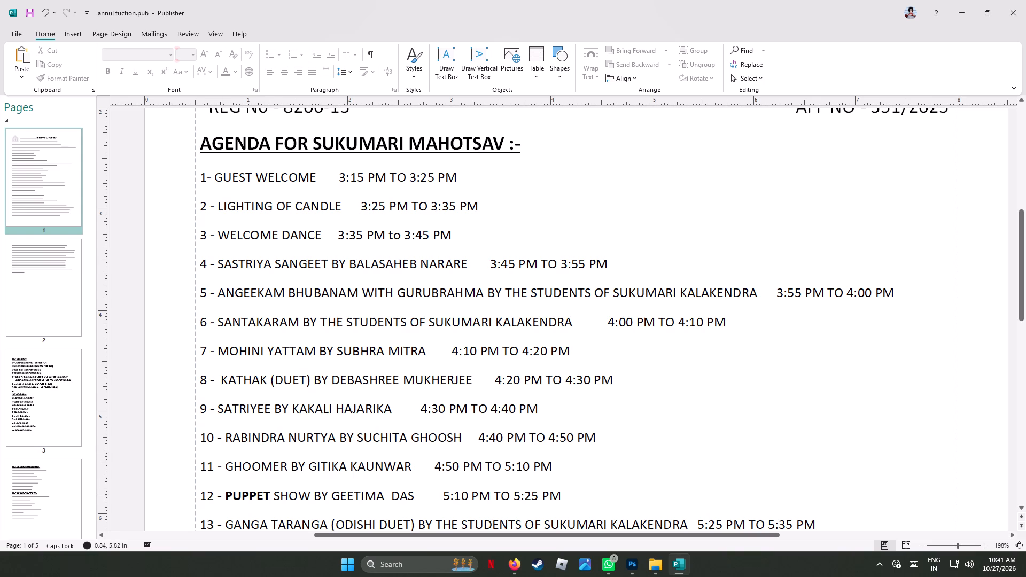
left_click_drag(227, 495, 251, 496)
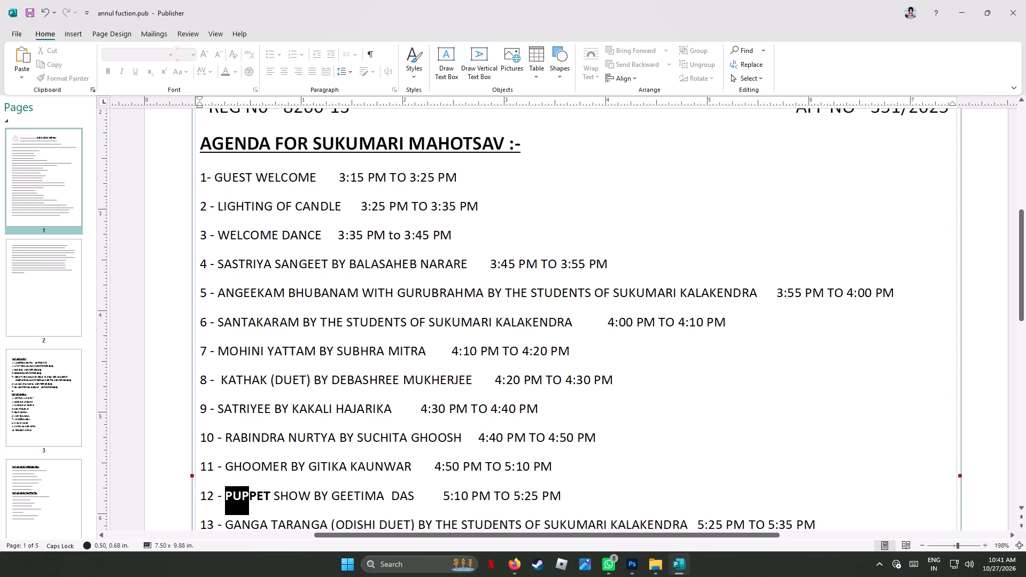
left_click_drag(251, 496, 268, 503)
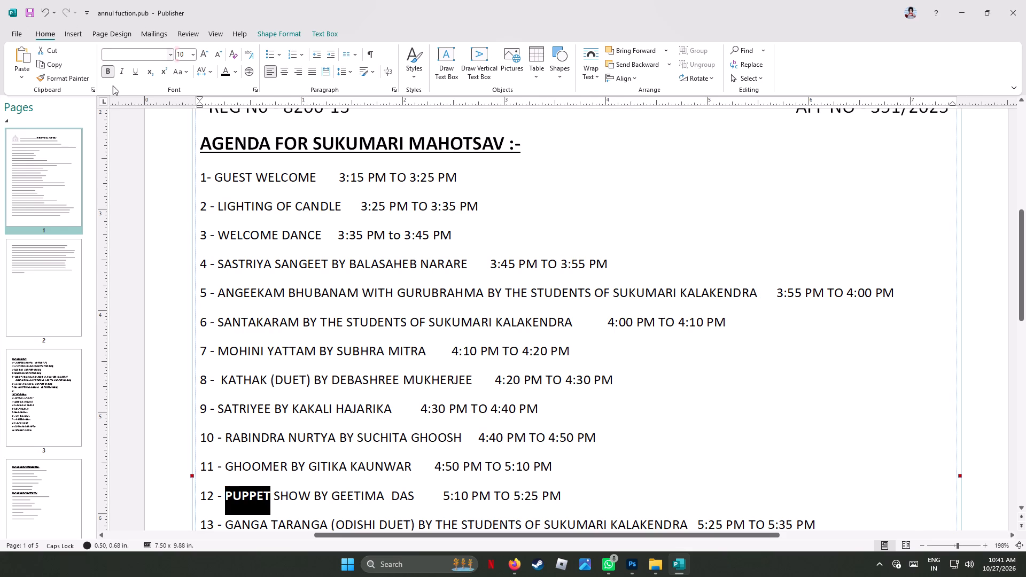
left_click(107, 74)
left_click(150, 190)
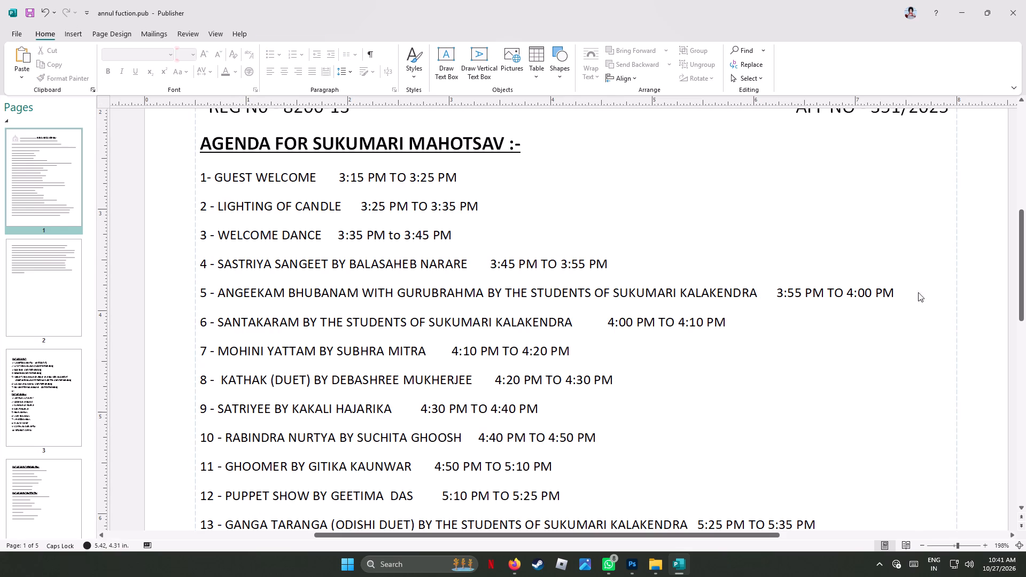
Review the agenda from item 5 on page 1 through the closing items on page 2.
left_click_drag(1023, 263, 1025, 308)
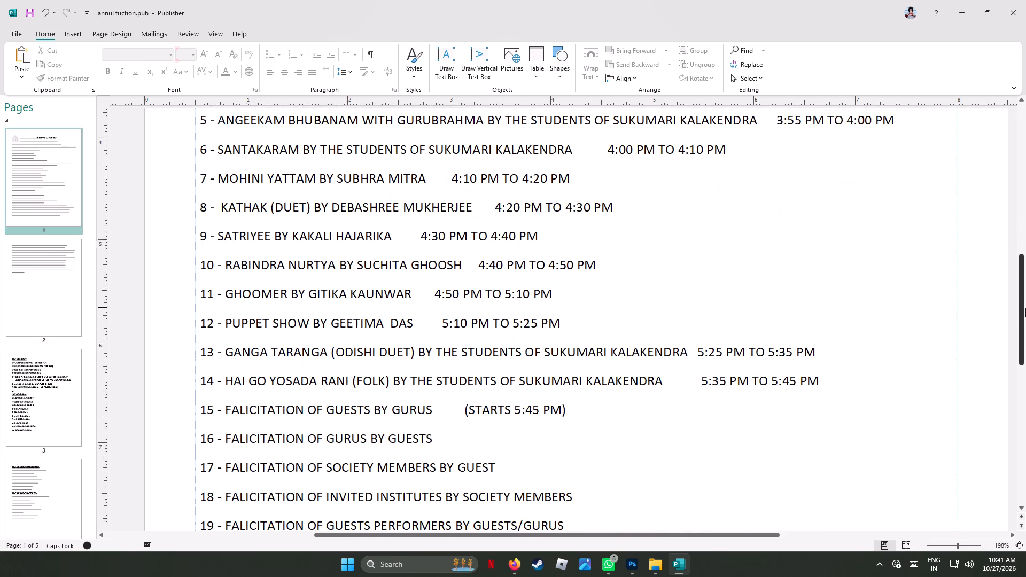
left_click_drag(1025, 308, 1023, 346)
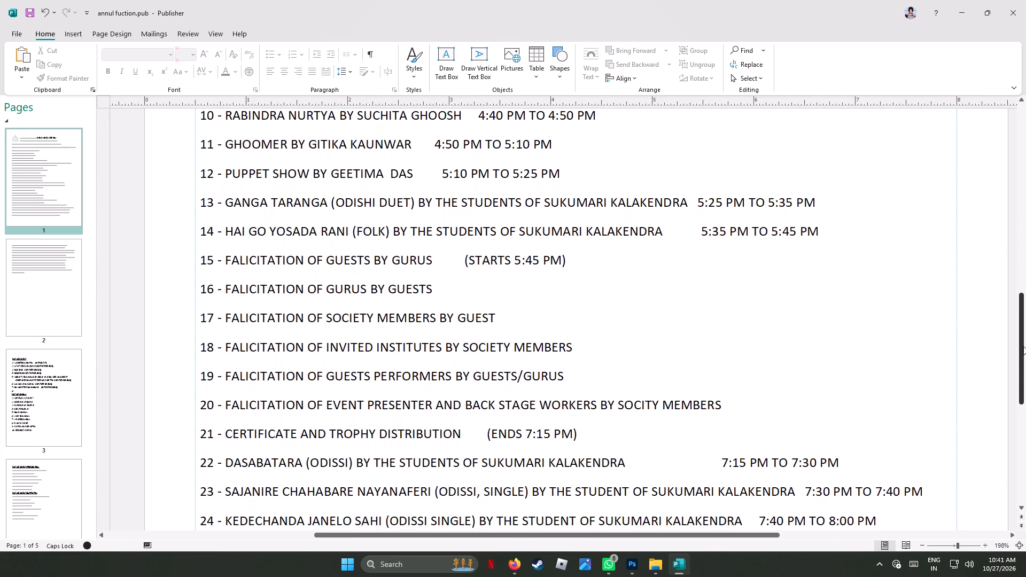
left_click_drag(1023, 346, 1020, 360)
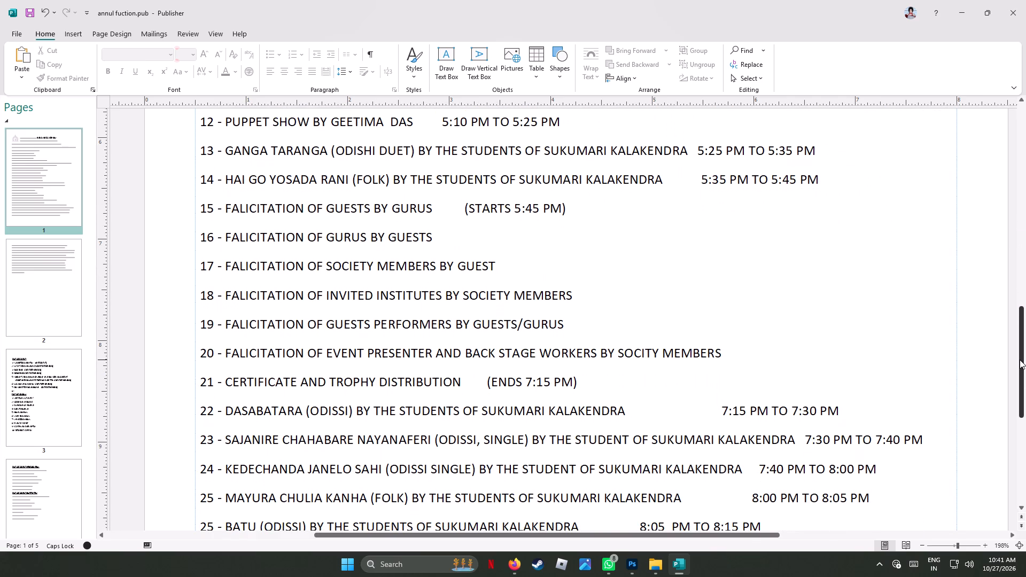
left_click_drag(1020, 360, 1016, 372)
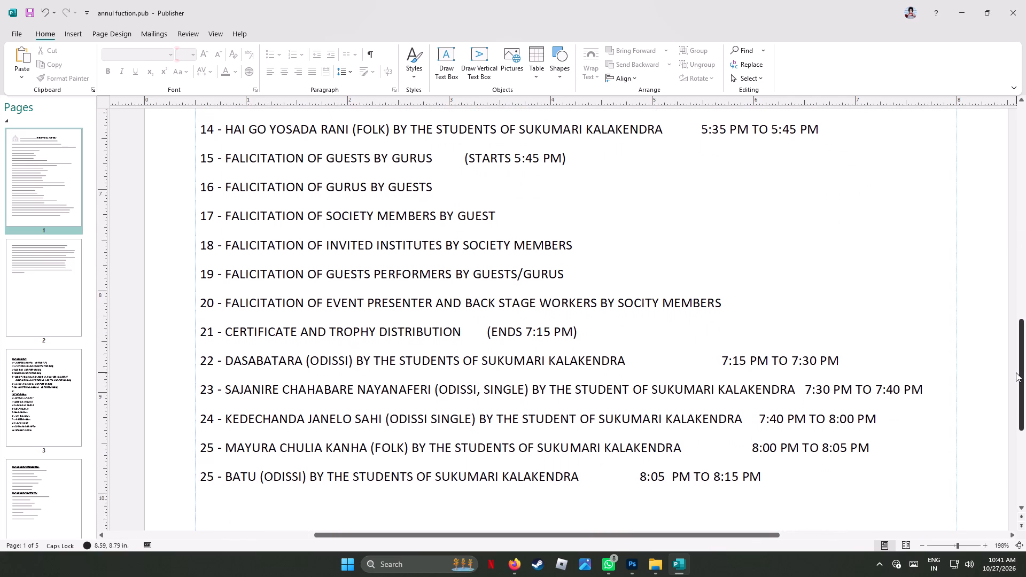
left_click_drag(1016, 372, 1015, 376)
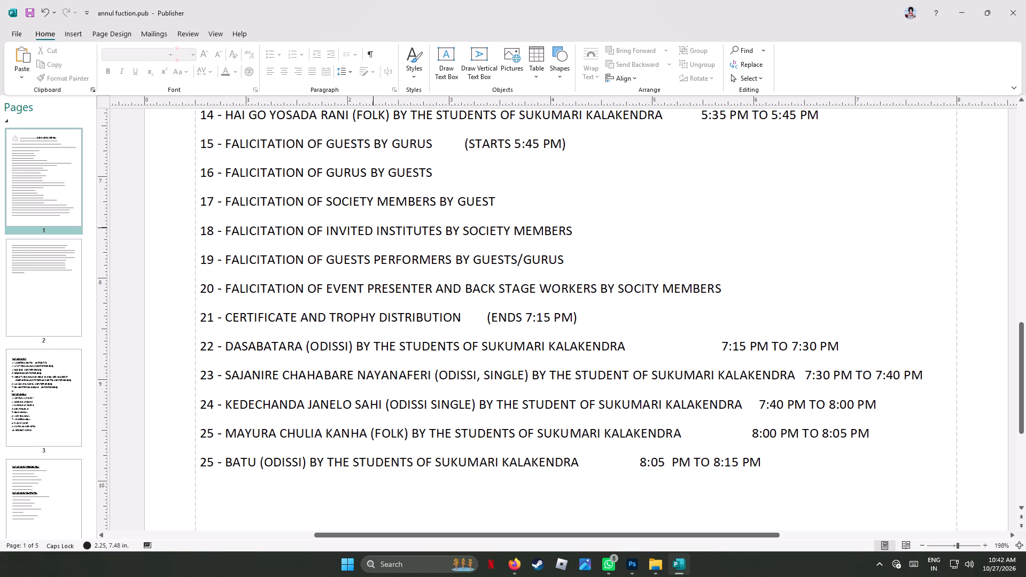
scroll(384, 187, "up", 1)
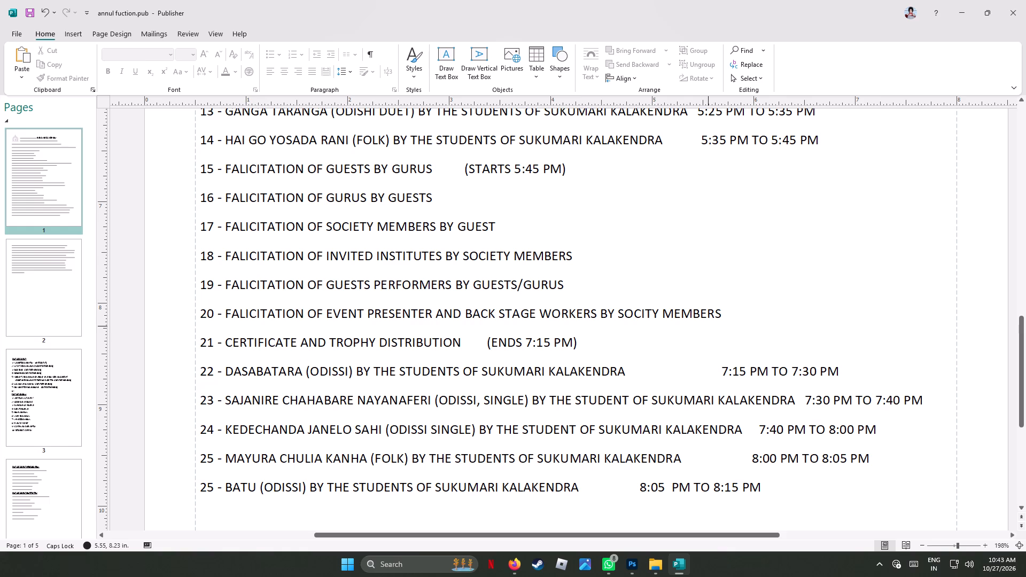
left_click(83, 268)
scroll(593, 269, "up", 2)
scroll(590, 260, "down", 2)
scroll(586, 253, "up", 1)
scroll(584, 249, "down", 1)
scroll(584, 249, "up", 1)
scroll(584, 249, "down", 4)
scroll(581, 241, "up", 1)
scroll(581, 241, "down", 1)
scroll(581, 241, "up", 2)
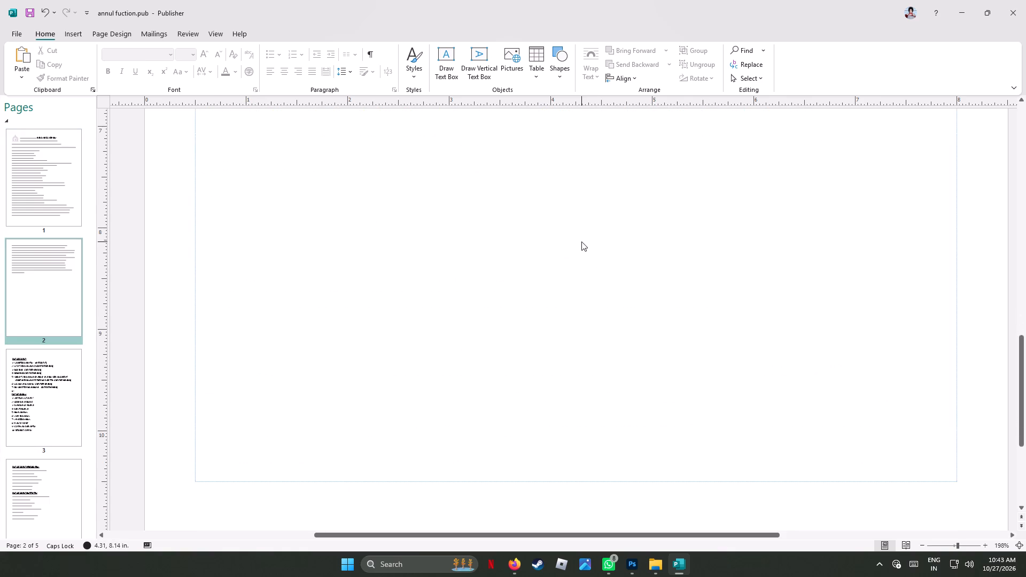
scroll(581, 241, "up", 1)
scroll(581, 240, "down", 1)
scroll(581, 236, "up", 8)
scroll(582, 233, "down", 1)
left_click_drag(1024, 305, 1014, 239)
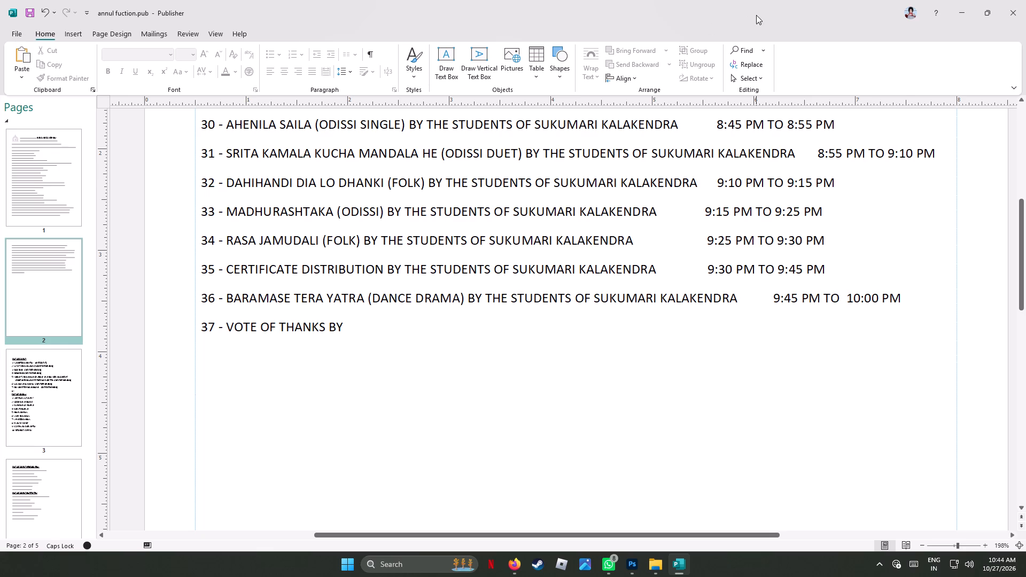
Minimize the open windows to reach the desktop and delete the AGENDA.pdf file there.
left_click(961, 12)
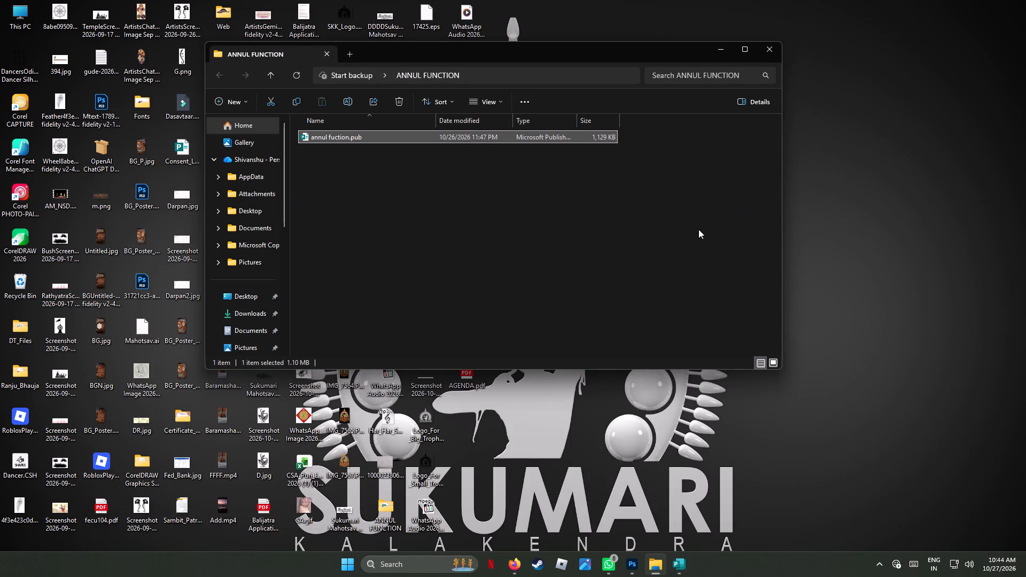
left_click(725, 51)
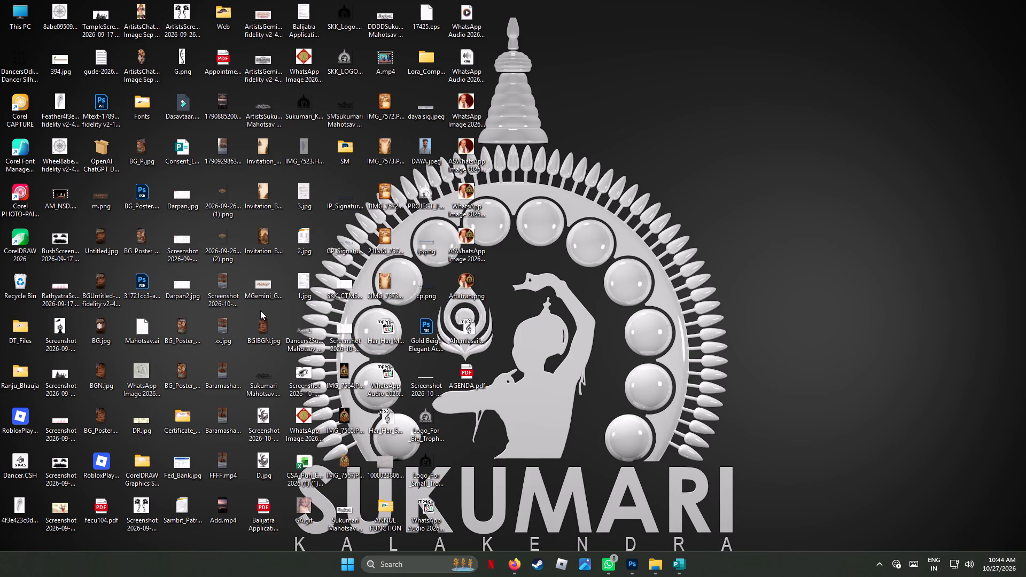
right_click(476, 373)
left_click(644, 388)
Bring up the Windows overview of installed apps.
left_click(349, 564)
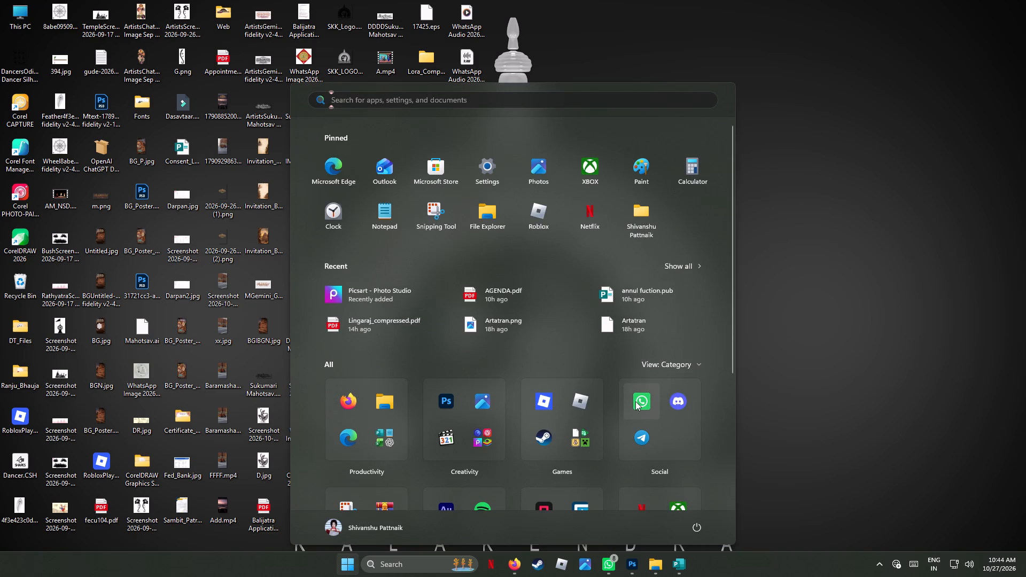
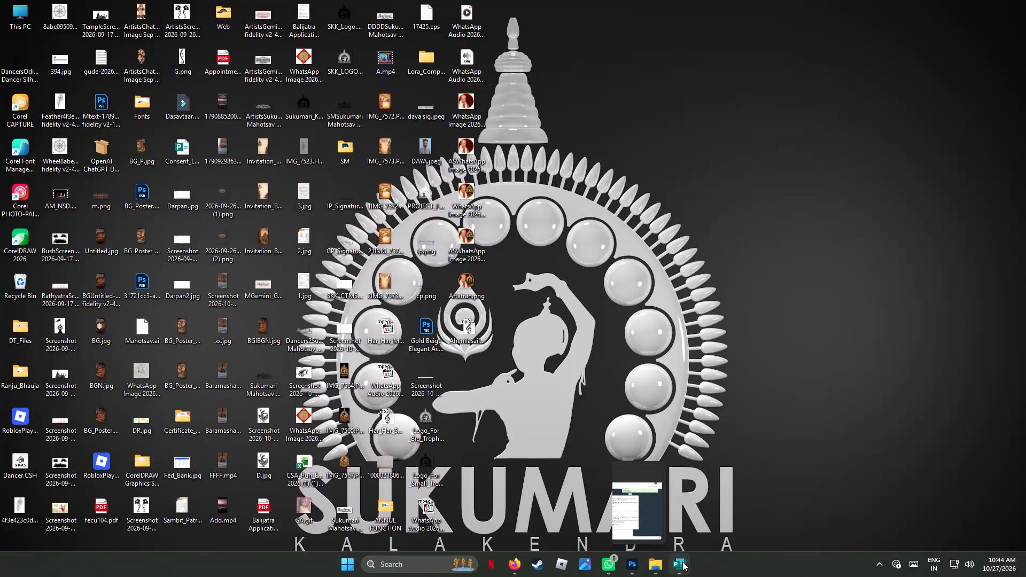
Switch to the annul fuction publication in Publisher and set up its PDF export with the name AGENDA and the Desktop folder as destination.
left_click(682, 519)
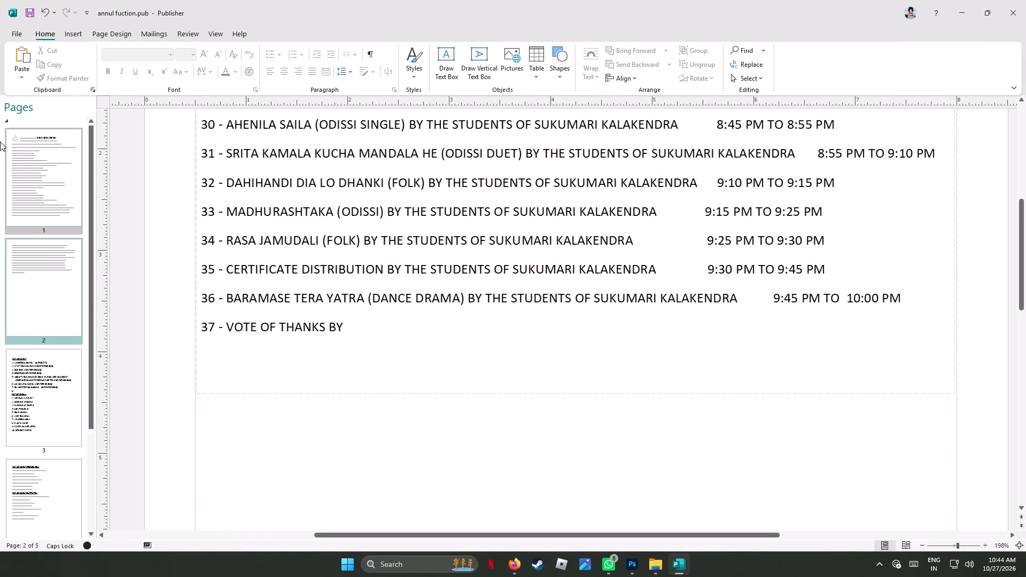
left_click(13, 35)
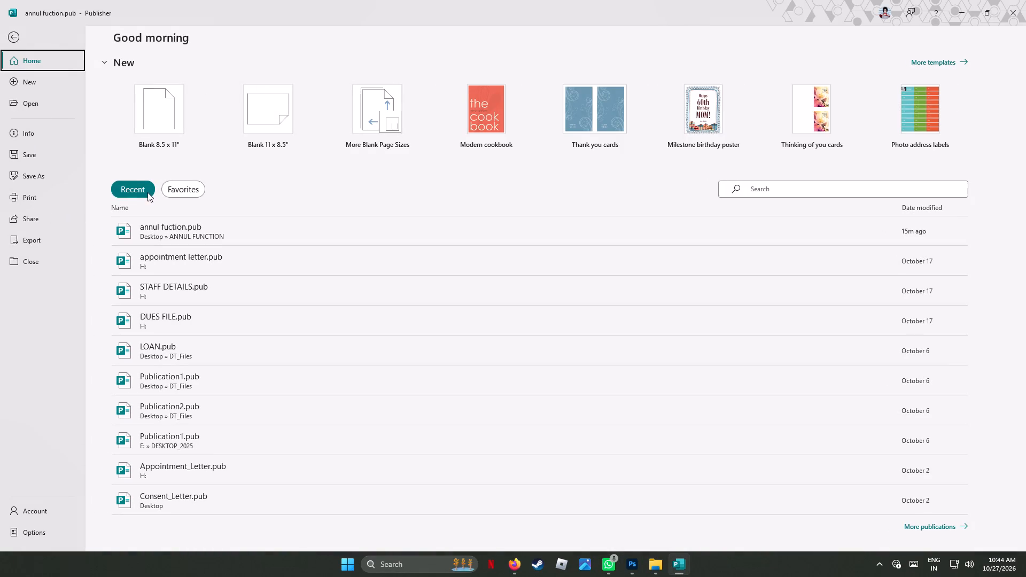
left_click(28, 239)
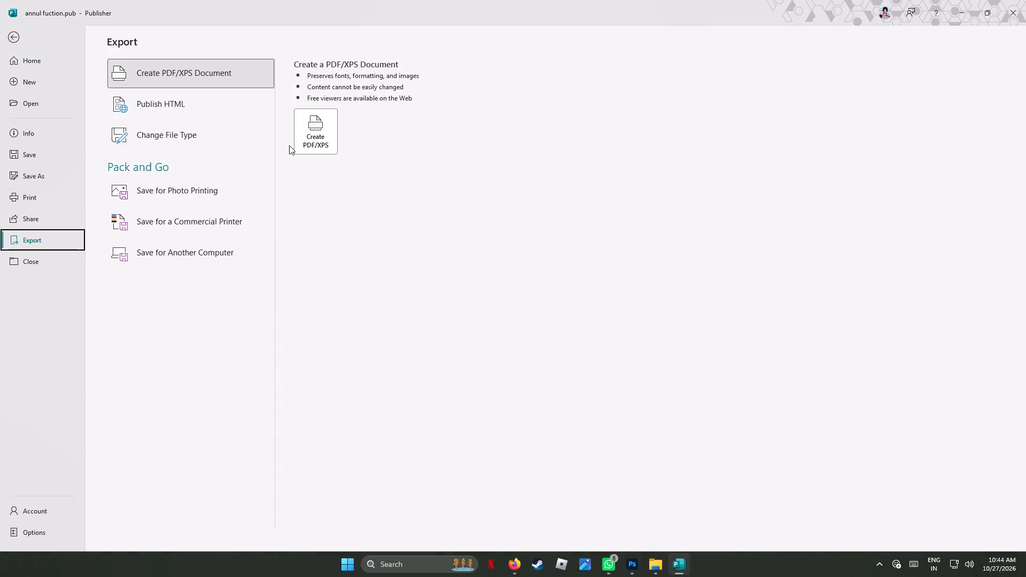
left_click(313, 141)
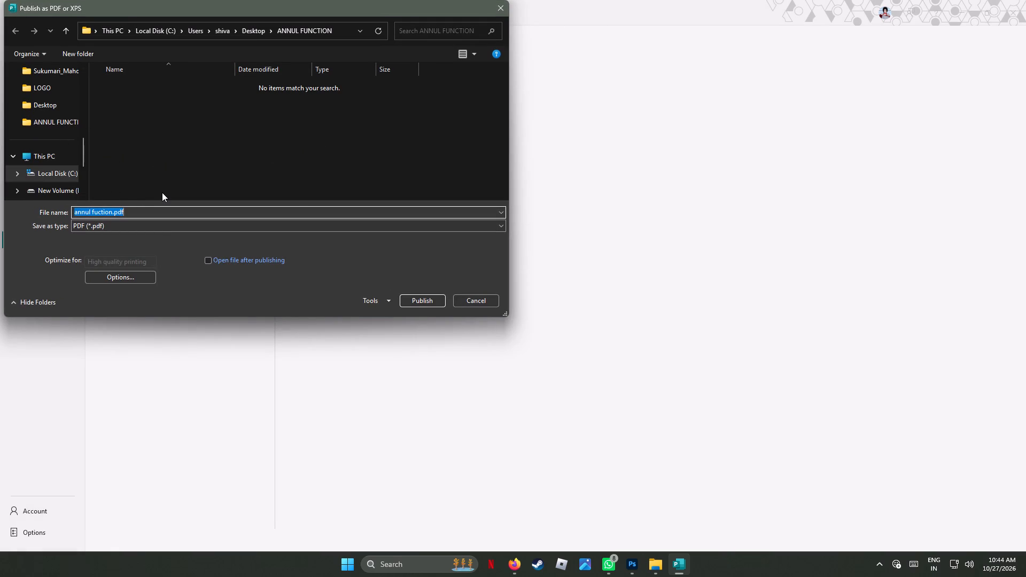
type("AGENDA")
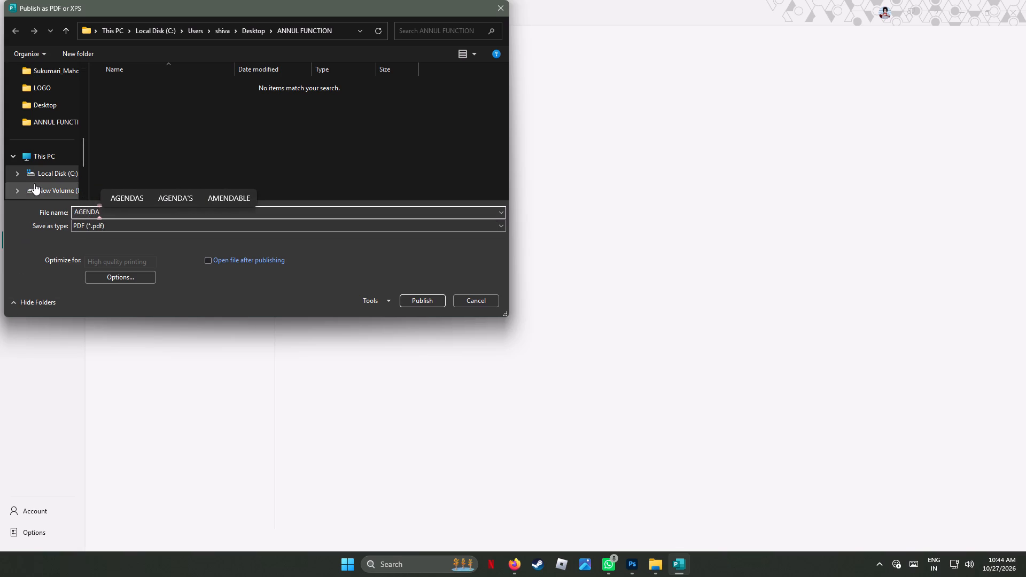
scroll(35, 178, "down", 2)
scroll(39, 176, "up", 1)
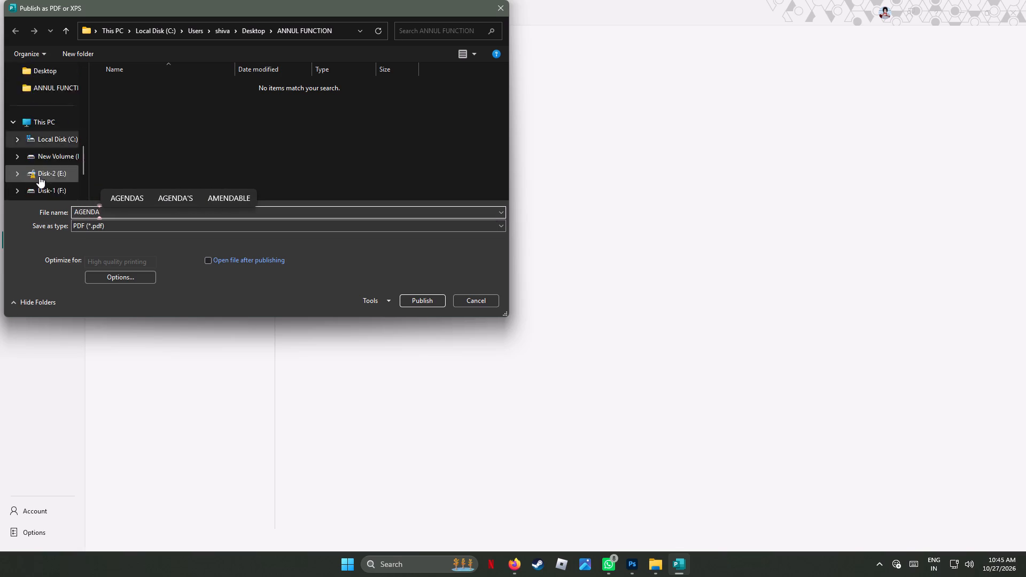
scroll(39, 176, "up", 1)
scroll(39, 176, "down", 1)
scroll(40, 176, "up", 2)
scroll(40, 176, "down", 2)
scroll(40, 176, "up", 2)
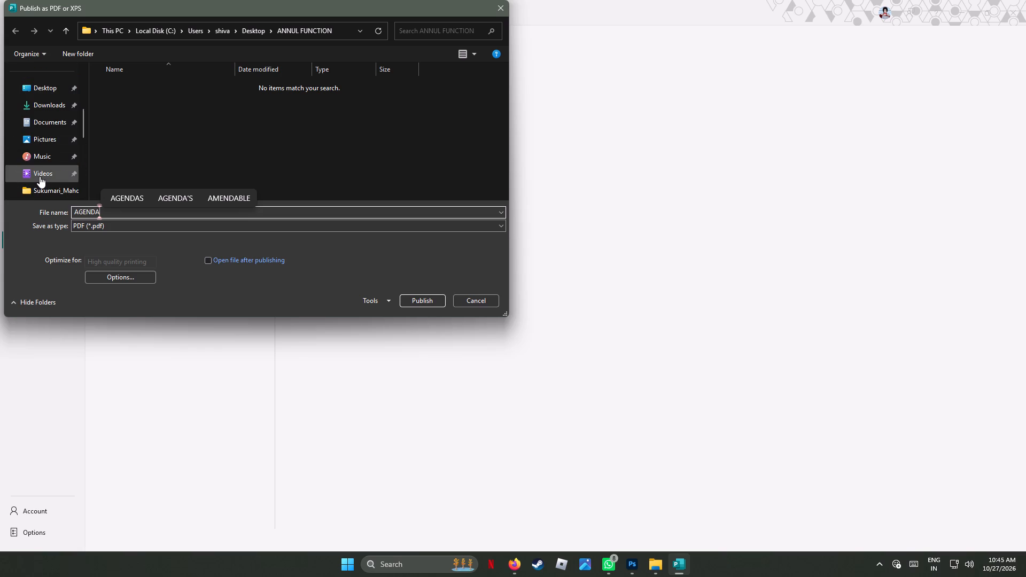
scroll(40, 176, "up", 1)
left_click(48, 160)
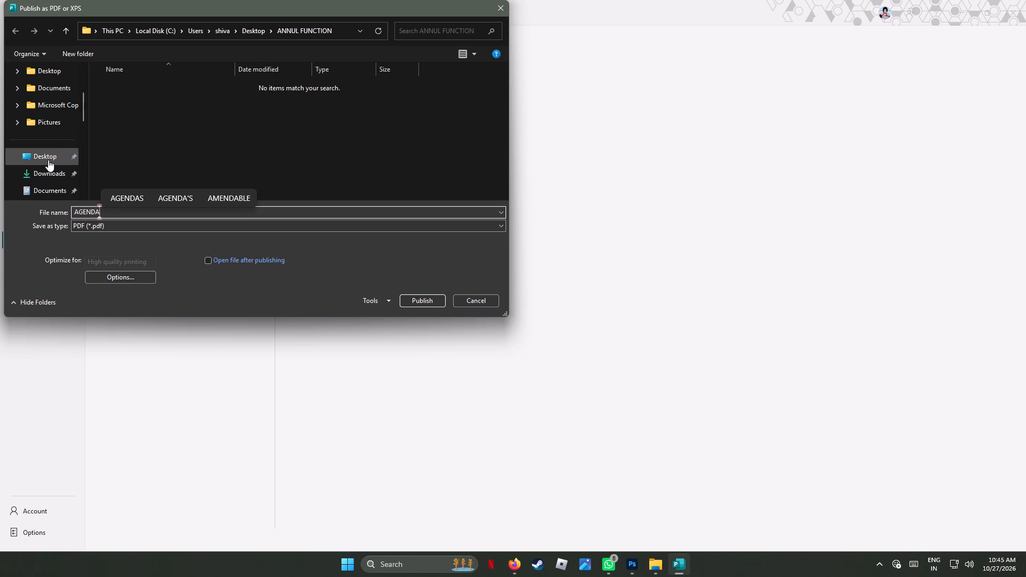
Restrict the PDF export to pages 1-2 and publish the file.
left_click(118, 282)
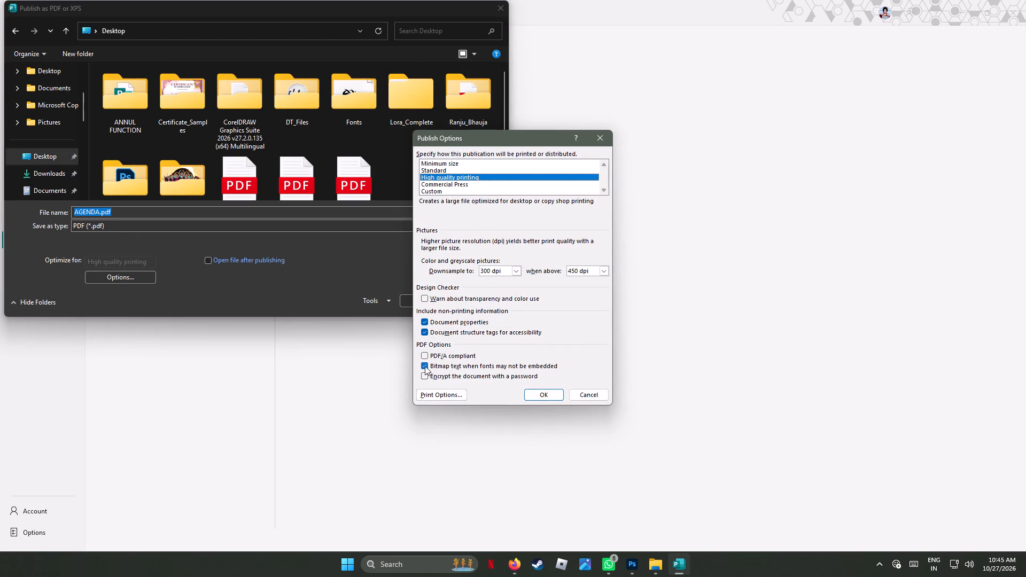
left_click(450, 397)
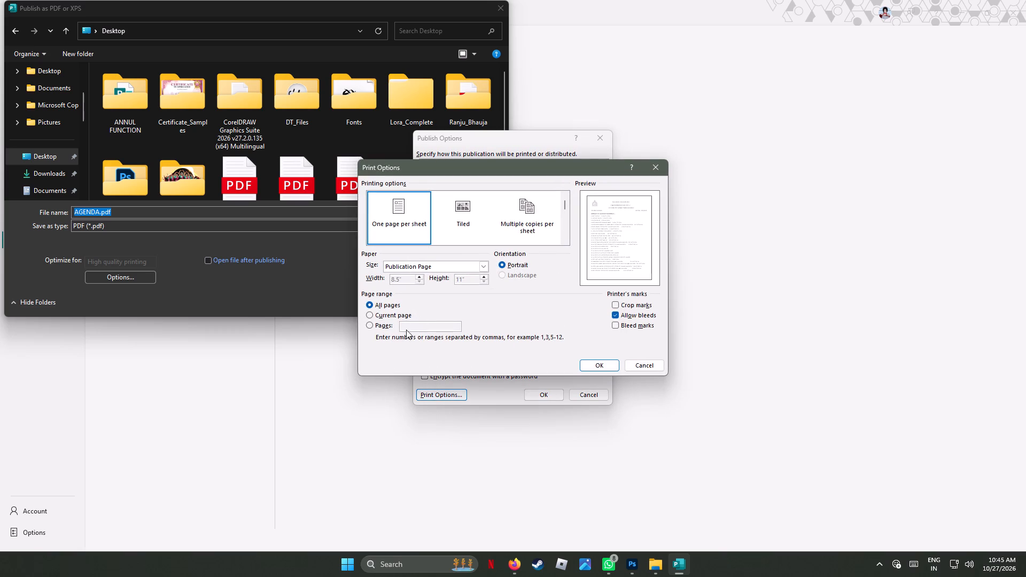
left_click(370, 325)
key("1")
key("minus")
key("2")
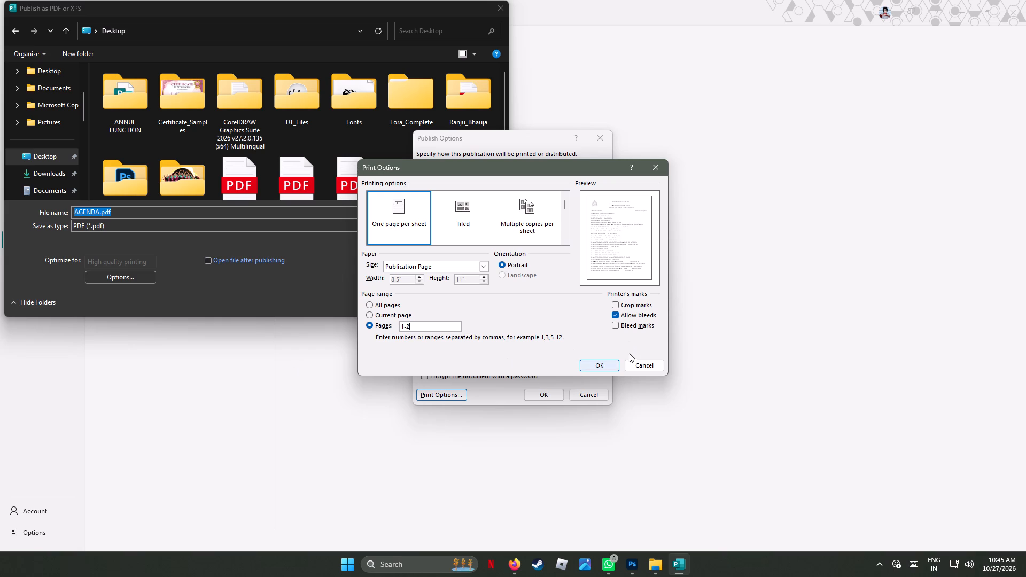
left_click(593, 371)
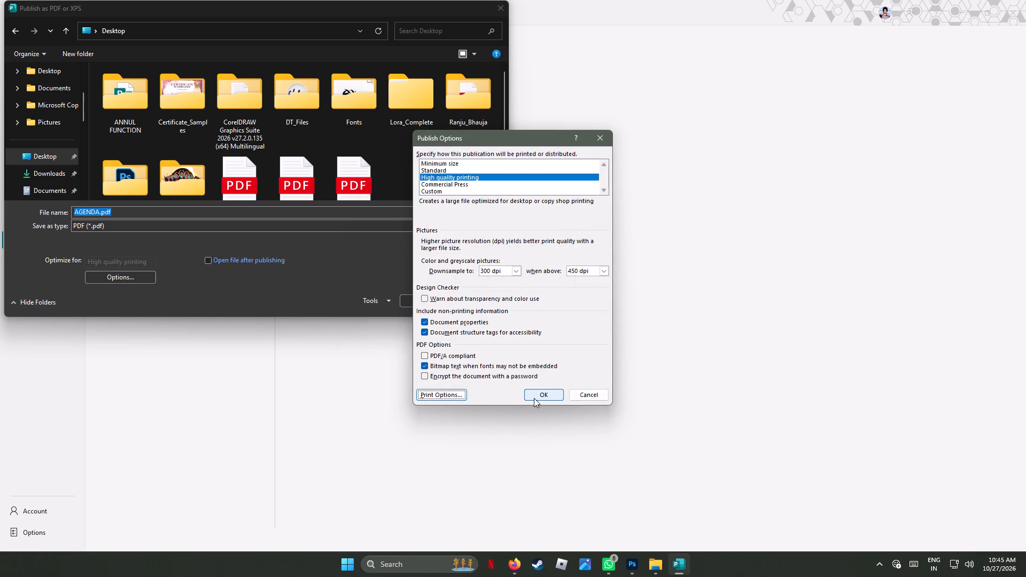
left_click(538, 394)
left_click(410, 300)
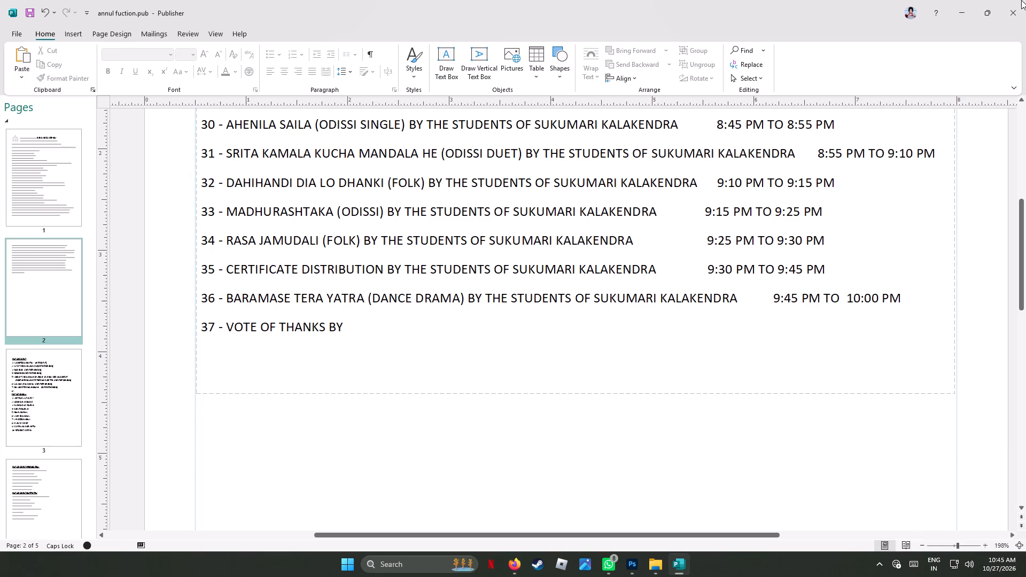
Close the annul fuction publication with its changes saved, and close the Roblox window to get back to the desktop.
left_click(1009, 14)
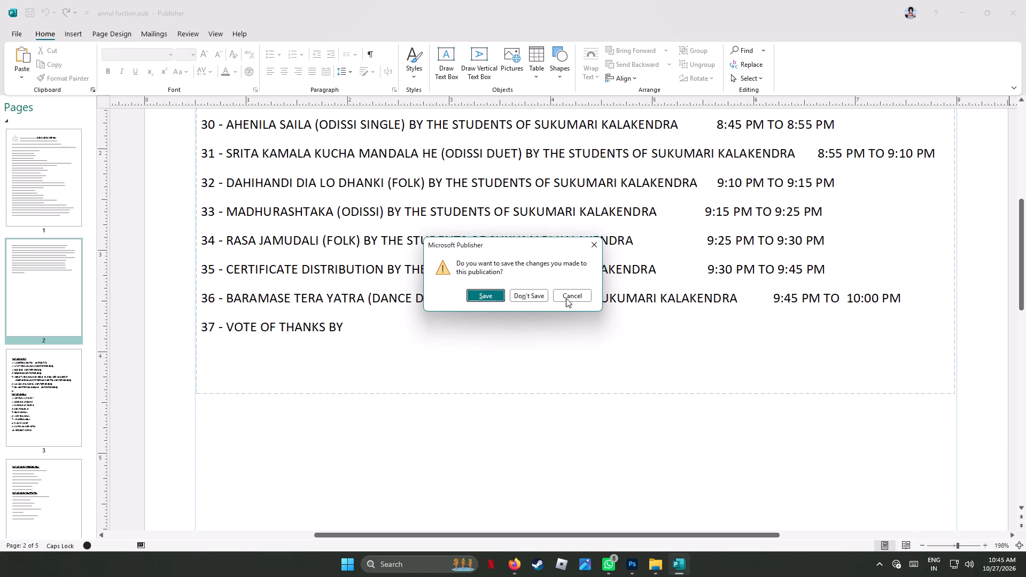
left_click(495, 298)
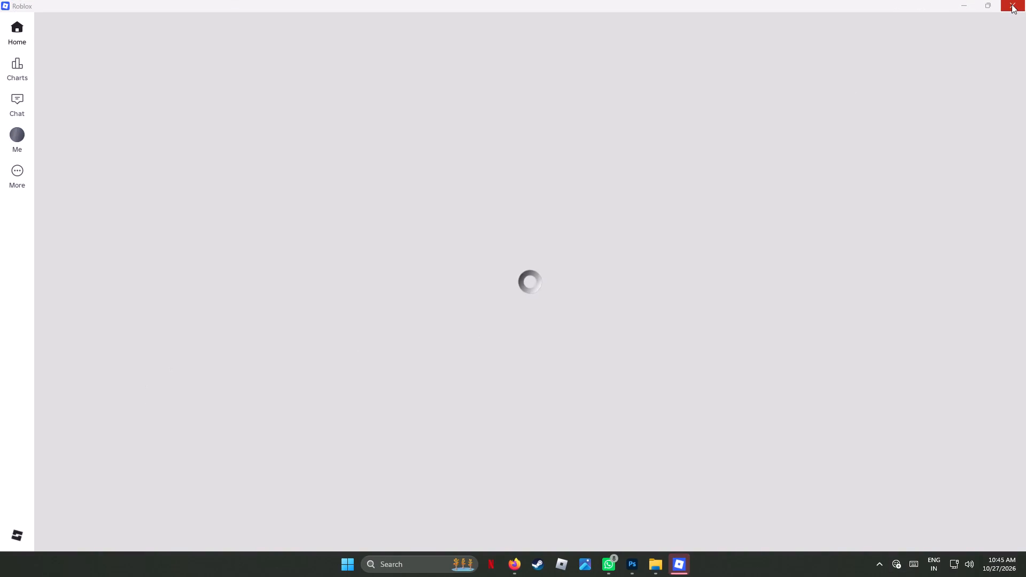
left_click(1011, 4)
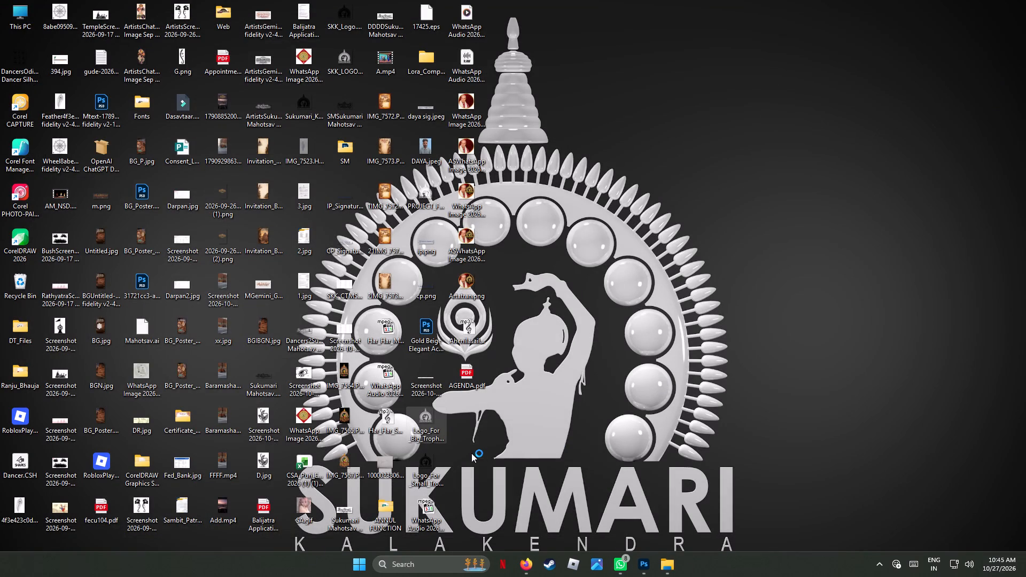
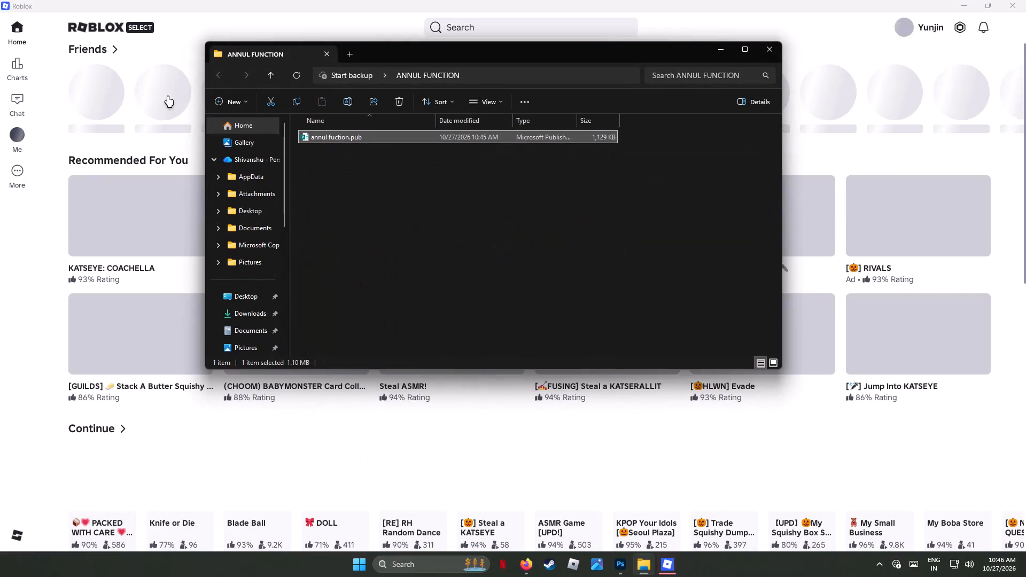
Close the Roblox window and open annul fuction.pub from the ANNUL FUNCTION folder in Publisher.
left_click(1010, 4)
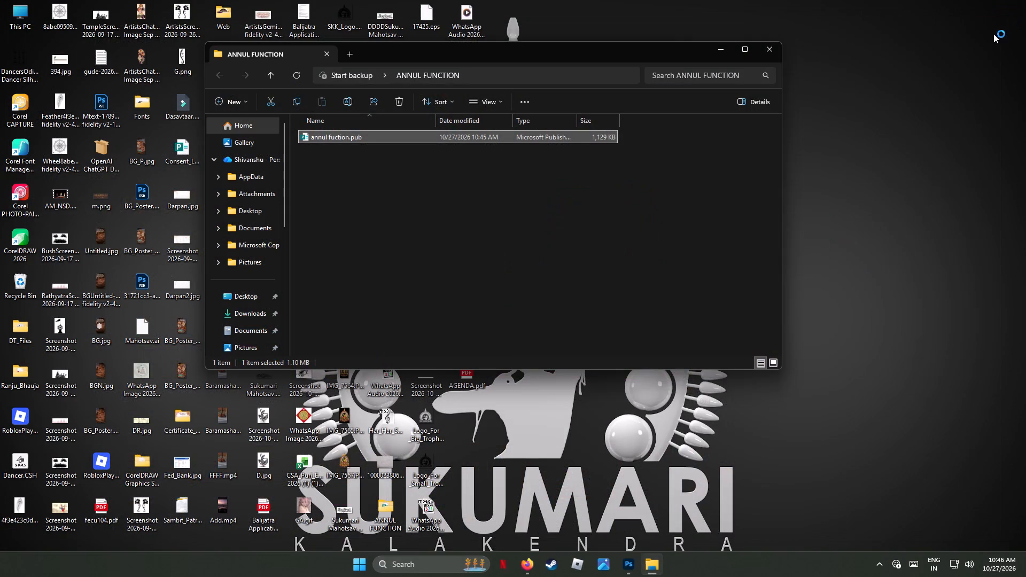
double_click(461, 138)
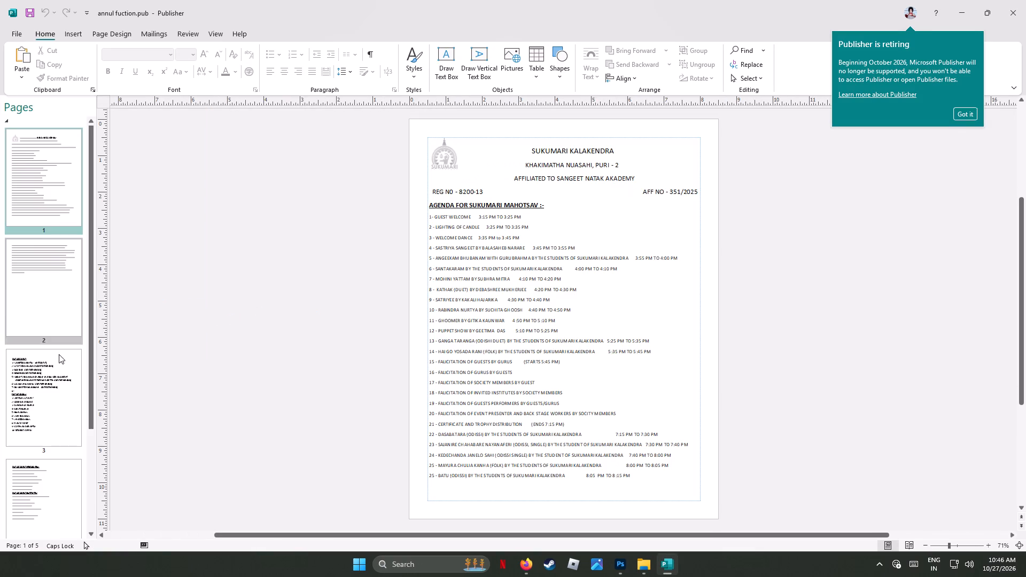
Open page 3 of the publication and examine the guest list and the list of gurus up close.
left_click(31, 378)
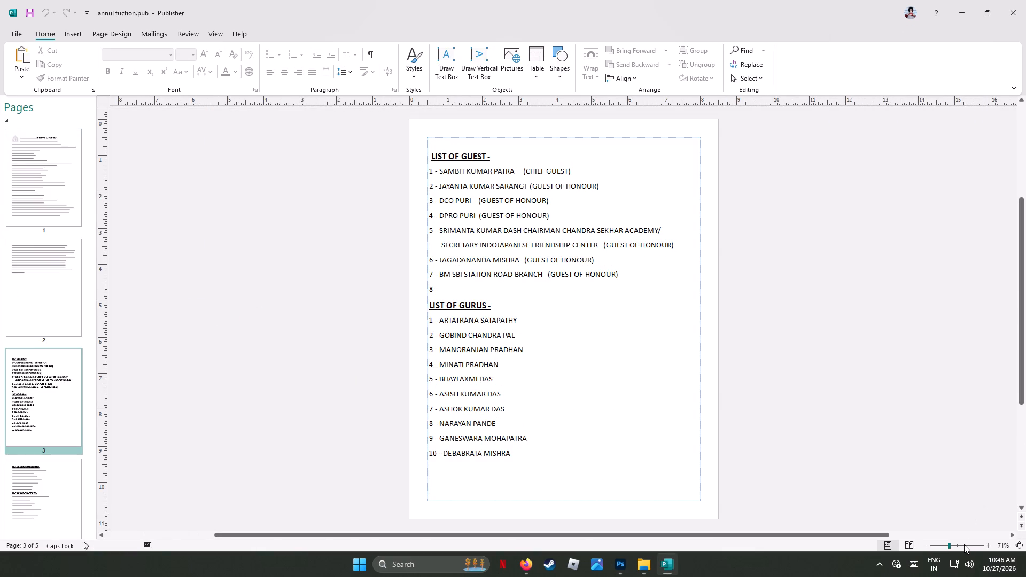
left_click(958, 544)
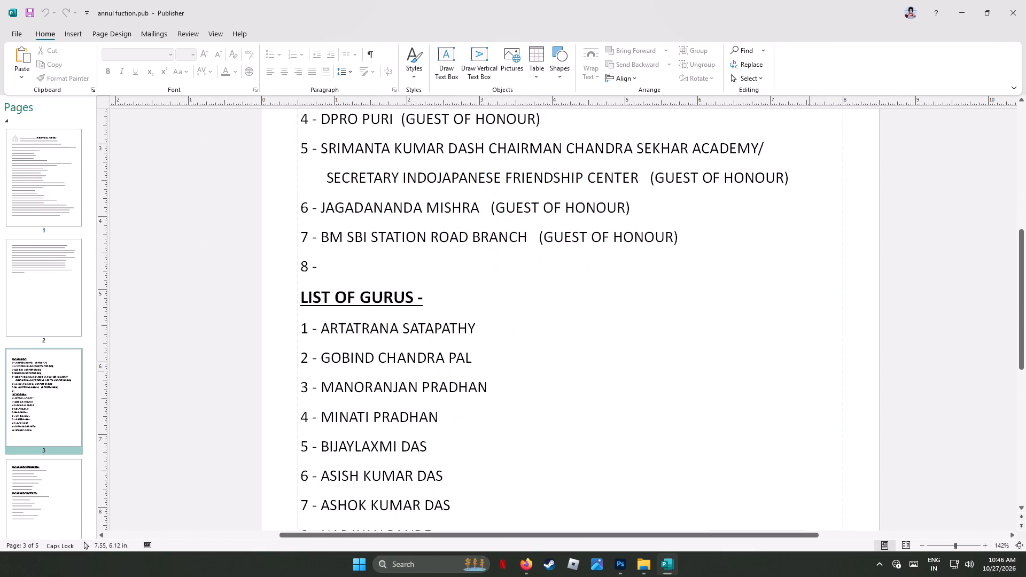
scroll(807, 365, "up", 1)
scroll(807, 364, "down", 2)
scroll(807, 364, "up", 10)
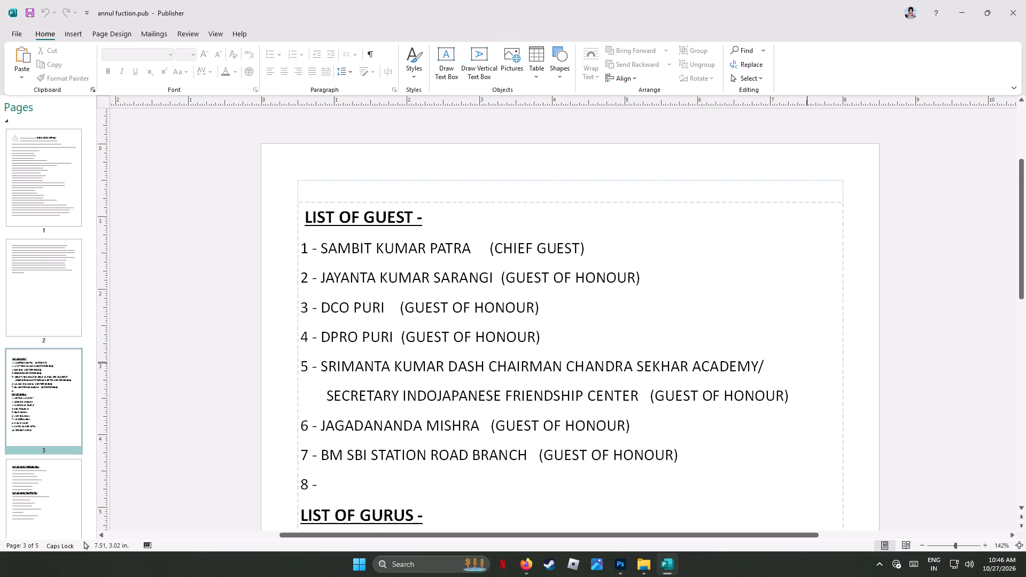
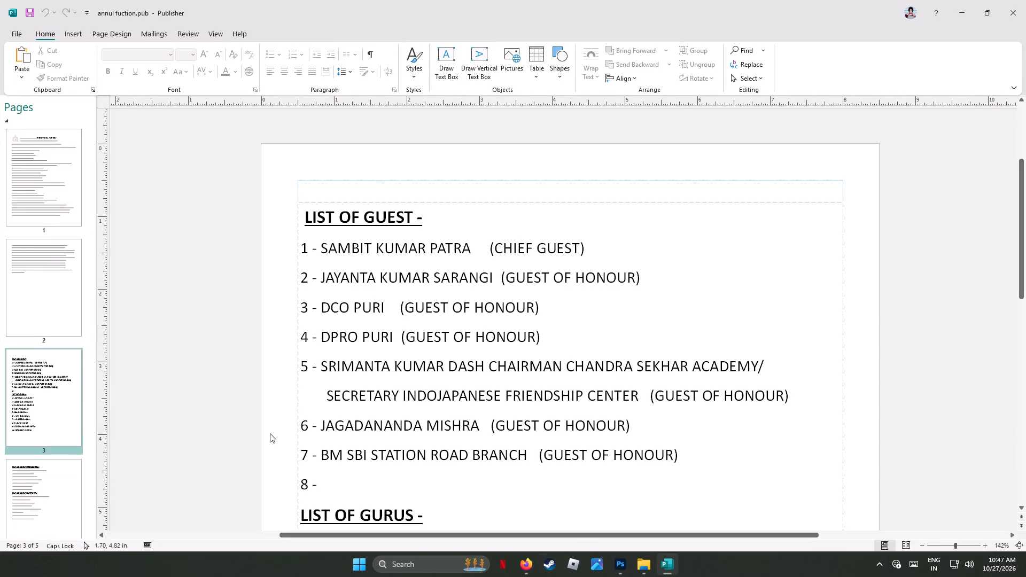
Insert the official's name and a comma before "DPRO PURI" in entry 4 of the guest list.
left_click(321, 336)
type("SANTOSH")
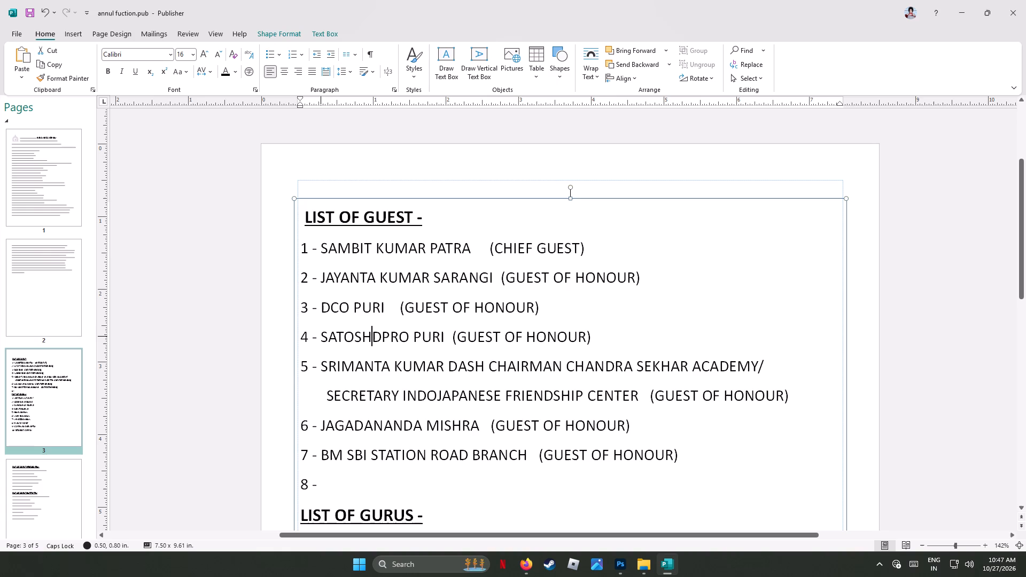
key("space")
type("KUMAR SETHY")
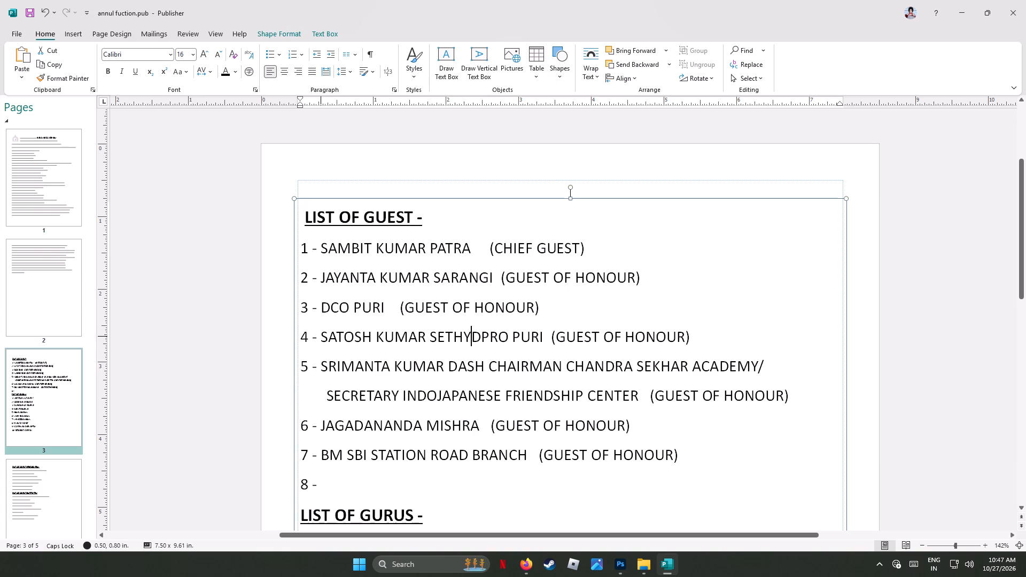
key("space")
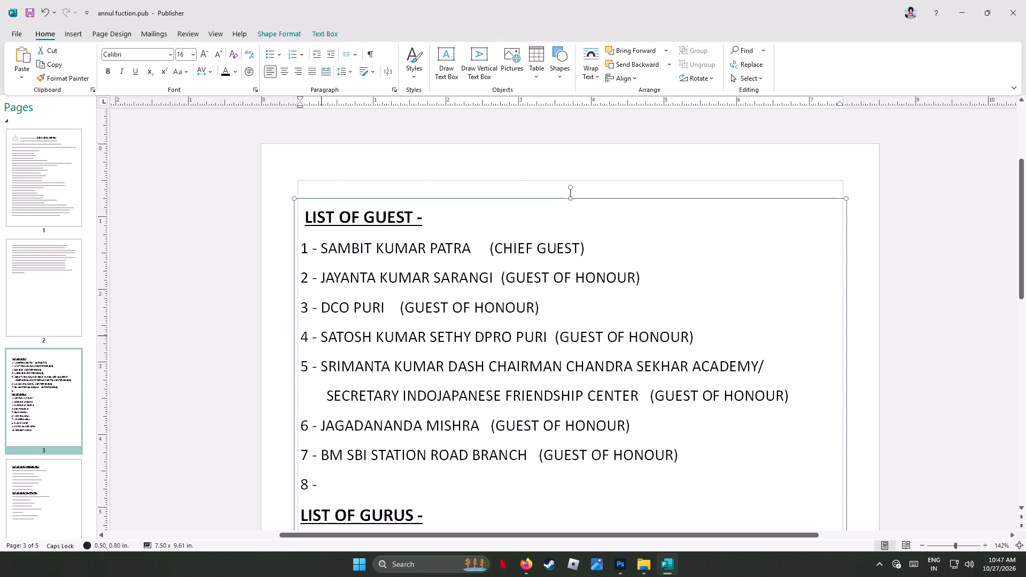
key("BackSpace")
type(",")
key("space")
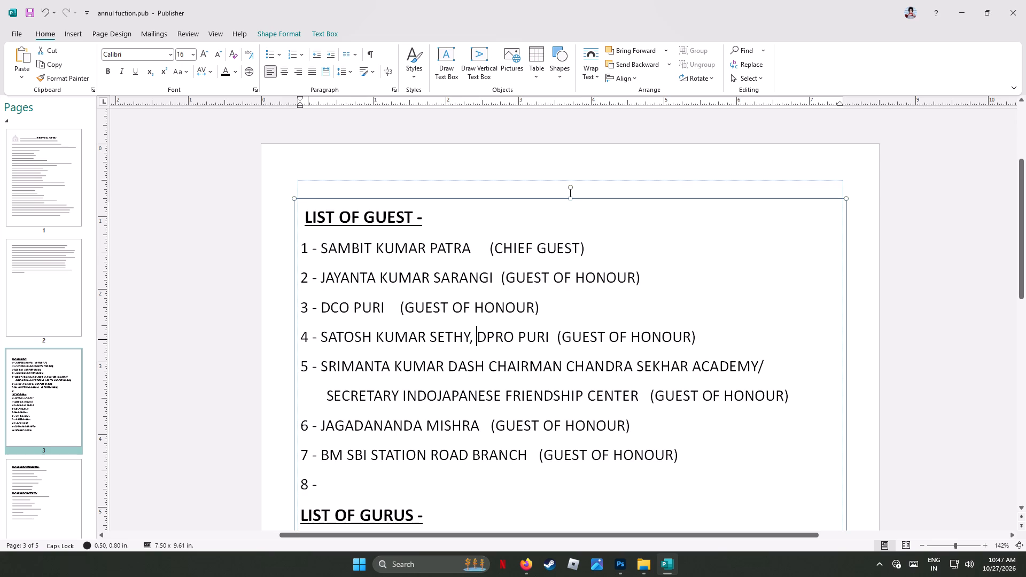
Insert the official's name and a comma before "DCO PURI" in entry 3 of the guest list.
left_click(320, 306)
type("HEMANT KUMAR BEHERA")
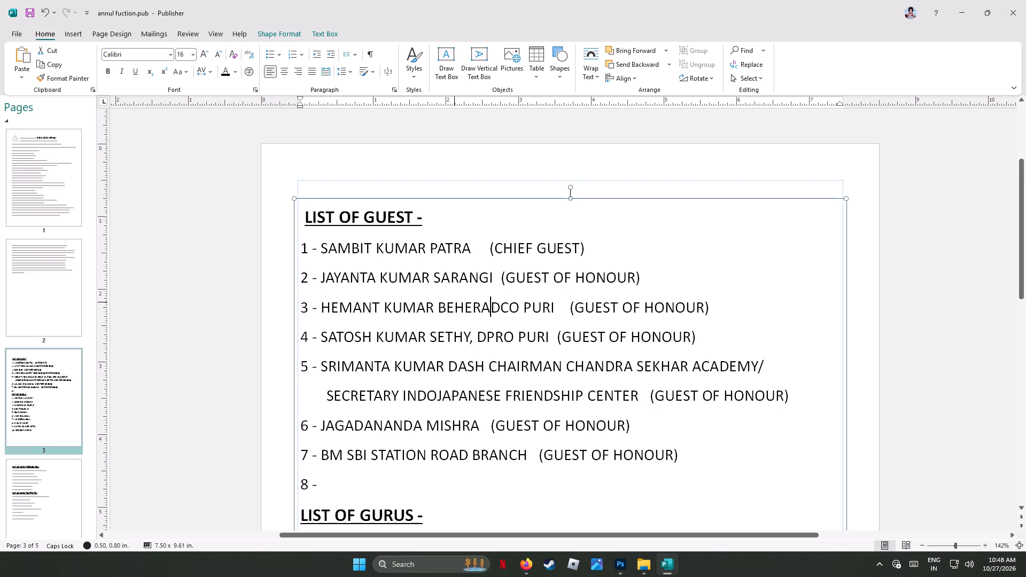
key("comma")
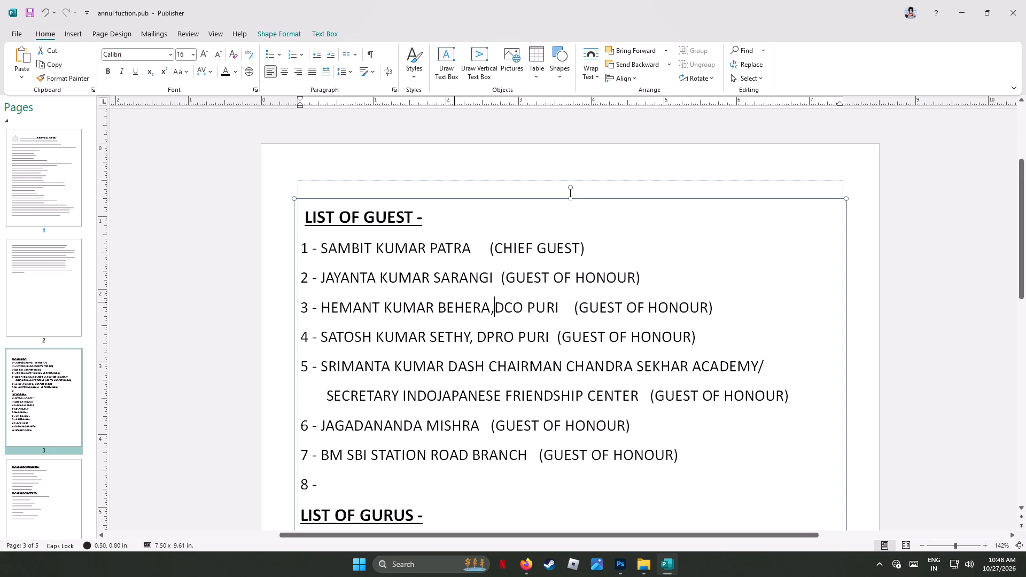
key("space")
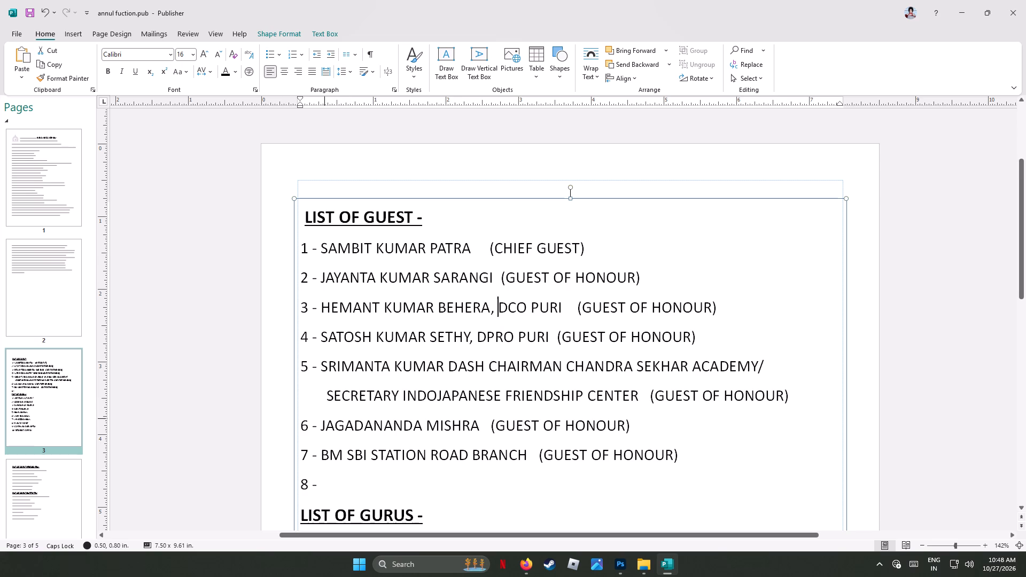
Insert the branch manager's name and a comma before "BM SBI STATION ROAD BRANCH" in entry 7 of the guest list.
left_click(318, 455)
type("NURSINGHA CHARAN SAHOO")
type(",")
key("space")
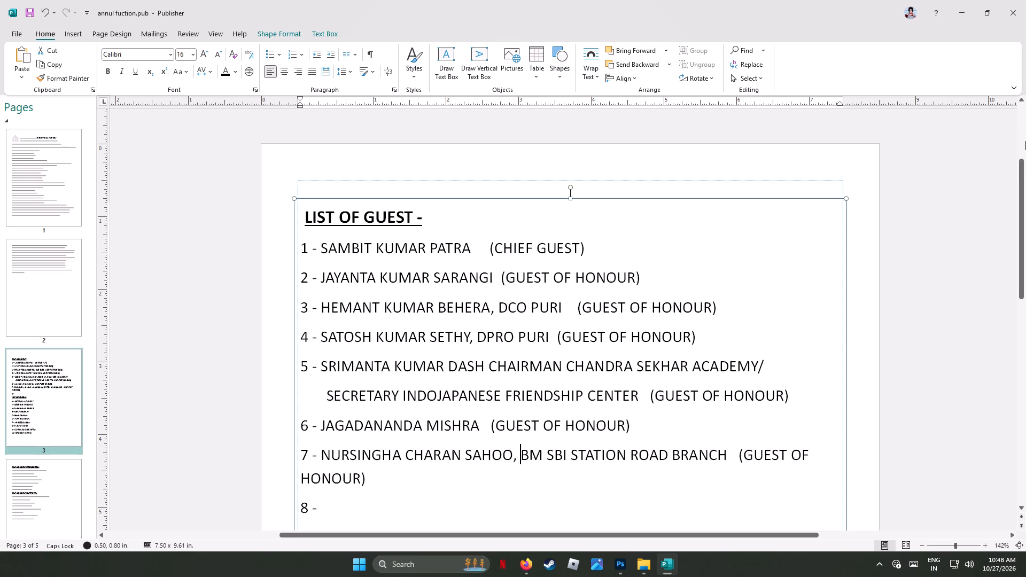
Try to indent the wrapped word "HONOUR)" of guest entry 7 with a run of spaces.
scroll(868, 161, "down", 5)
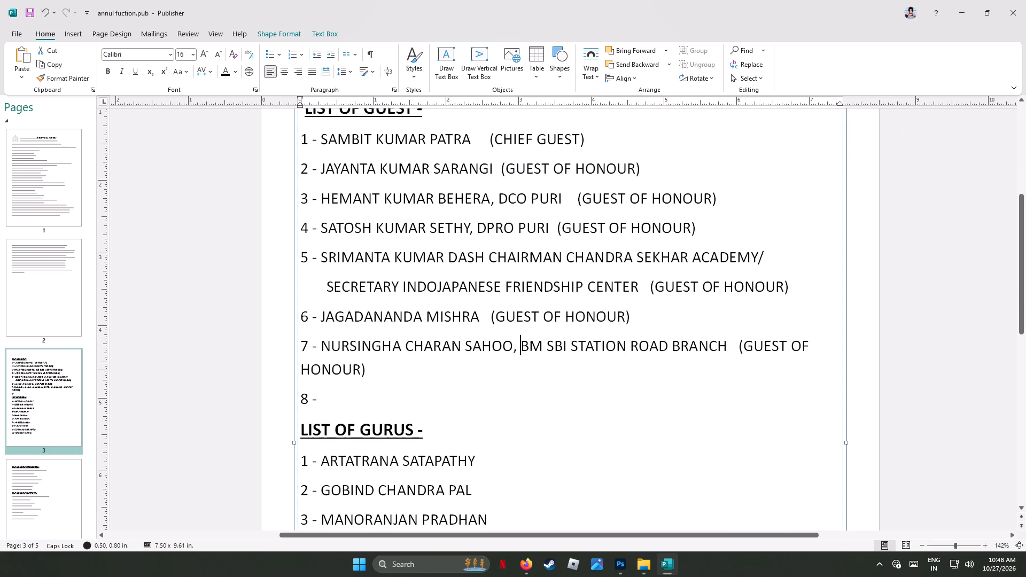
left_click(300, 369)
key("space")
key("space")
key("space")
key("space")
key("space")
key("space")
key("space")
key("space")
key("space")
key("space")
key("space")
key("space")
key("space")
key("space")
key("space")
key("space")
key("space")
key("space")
Break guest entry 7 after "STATION ROAD BRANCH" so "(GUEST OF HONOUR)" starts on its own line.
left_click(735, 350)
key("Return")
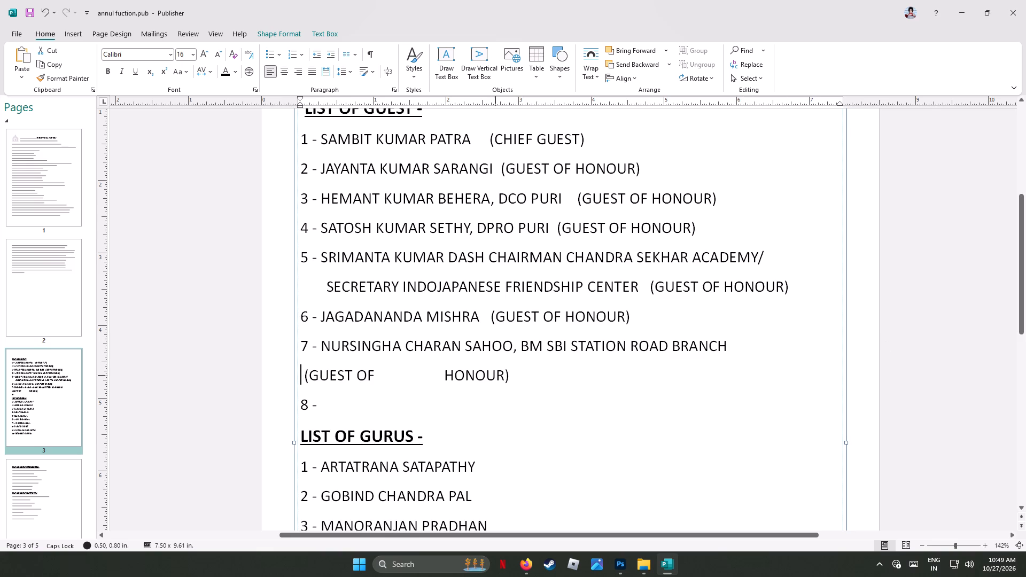
Delete the extra spaces between "OF" and "HONOUR)" in guest entry 7, leaving a single space.
left_click(444, 380)
key("BackSpace")
key("BackSpace")
key("BackSpace")
key("BackSpace")
key("BackSpace")
key("BackSpace")
key("BackSpace")
key("BackSpace")
key("BackSpace")
key("BackSpace")
key("BackSpace")
key("BackSpace")
key("BackSpace")
key("BackSpace")
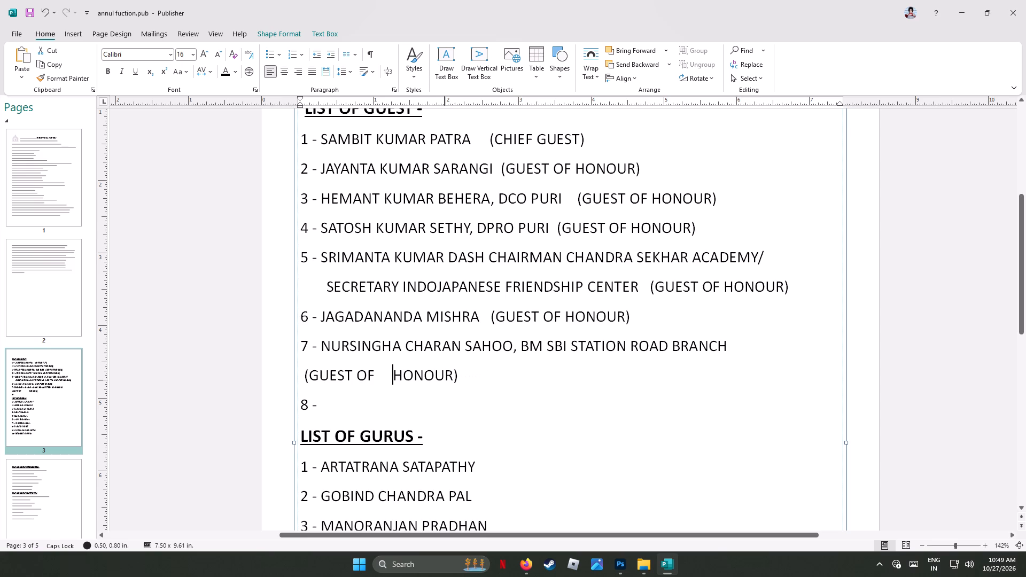
key("BackSpace")
key("BackSpace")
key("BackSpace")
key("BackSpace")
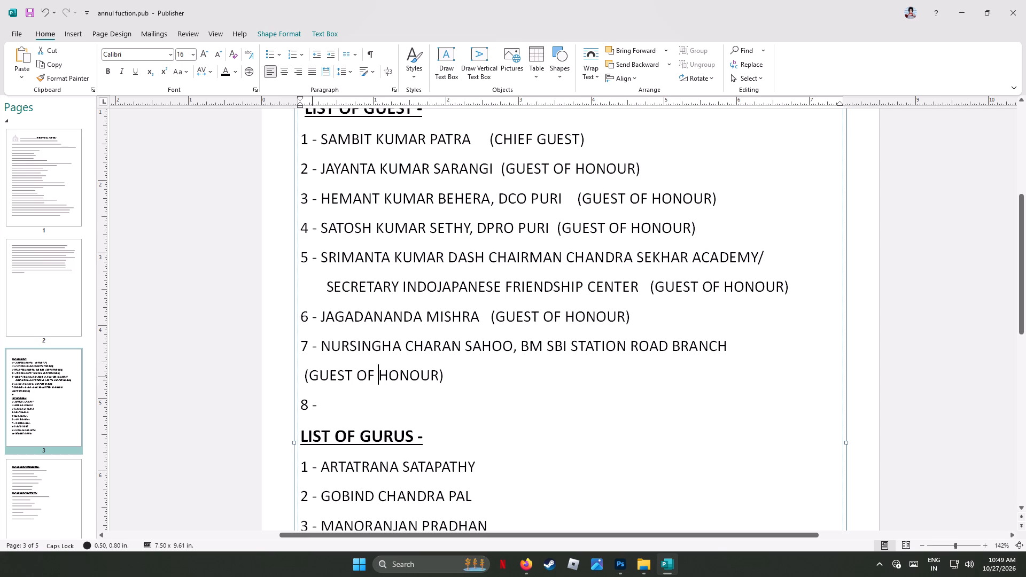
Indent the "(GUEST OF HONOUR)" line of guest entry 7 with spaces until it sits near the text box's right edge.
left_click(305, 375)
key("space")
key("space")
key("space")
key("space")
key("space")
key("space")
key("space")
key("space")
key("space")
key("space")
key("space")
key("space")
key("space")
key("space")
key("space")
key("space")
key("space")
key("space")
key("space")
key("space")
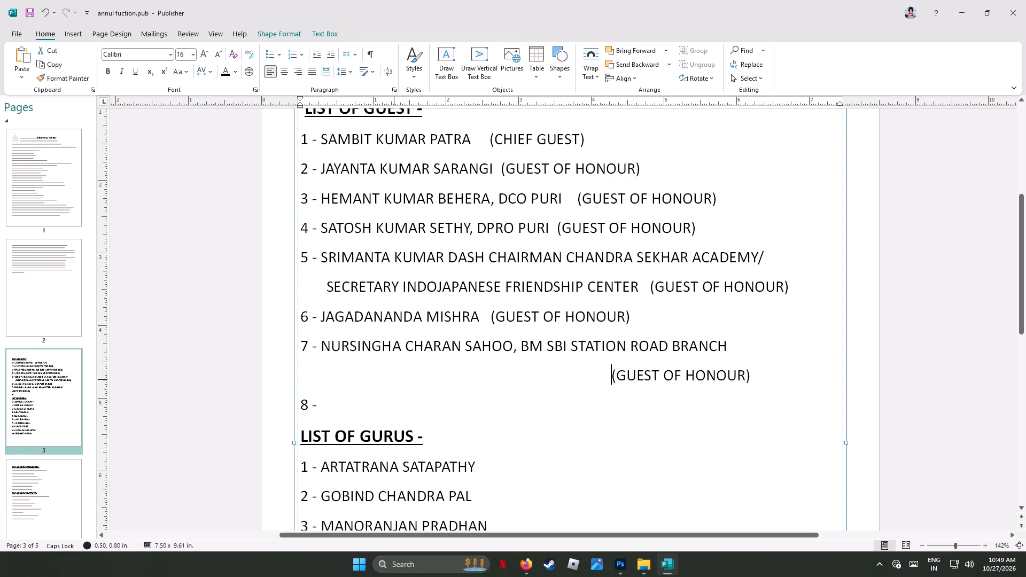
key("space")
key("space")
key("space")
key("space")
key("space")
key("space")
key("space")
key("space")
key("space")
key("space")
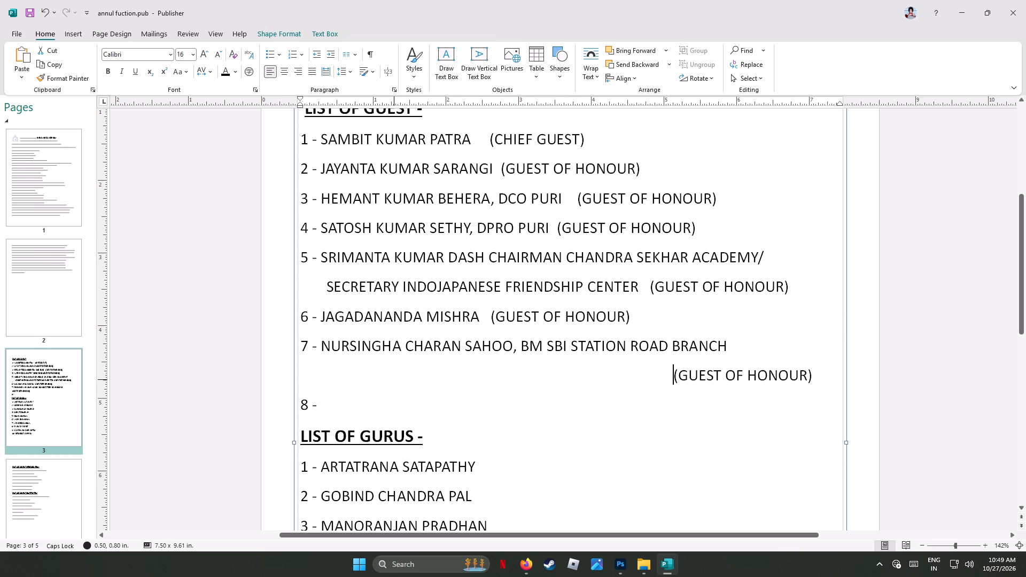
Review page 3 from the list of gurus back up to the top of the guest list.
scroll(429, 361, "down", 11)
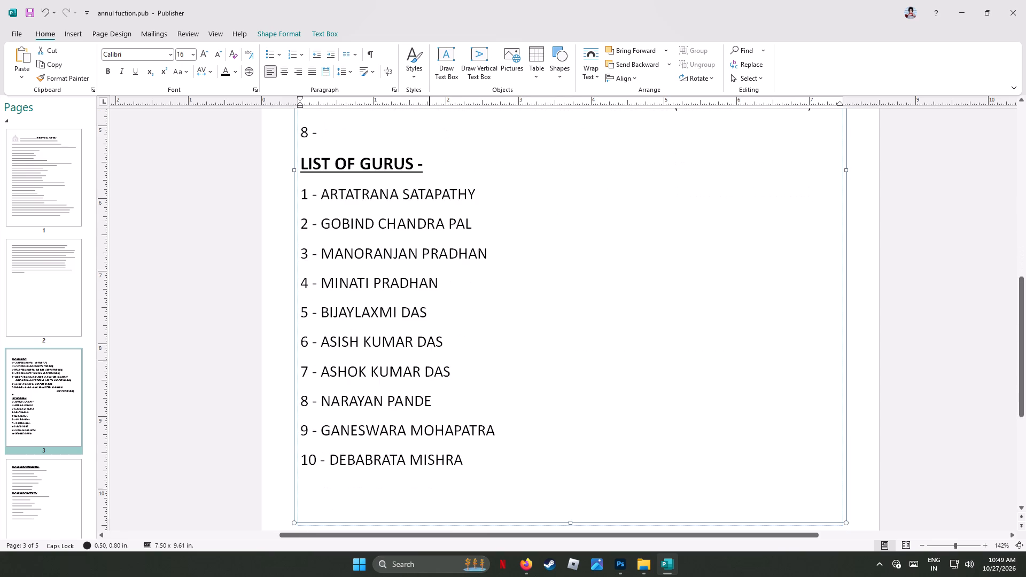
scroll(431, 360, "down", 1)
scroll(431, 360, "up", 1)
scroll(431, 360, "down", 3)
scroll(476, 371, "up", 6)
scroll(476, 371, "down", 3)
scroll(477, 371, "up", 7)
scroll(477, 370, "down", 2)
scroll(477, 370, "up", 1)
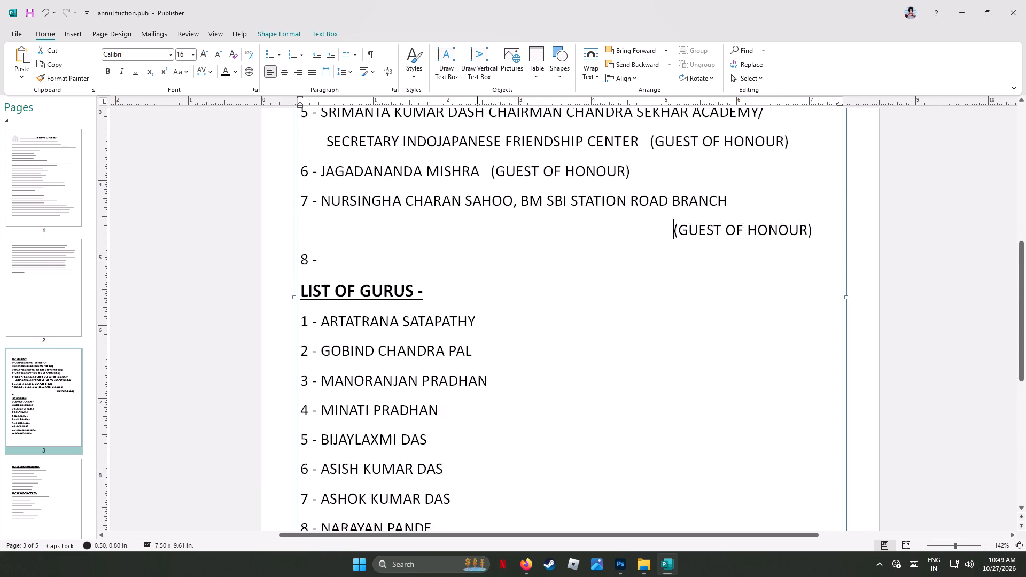
scroll(477, 370, "up", 11)
scroll(477, 370, "down", 1)
scroll(477, 370, "up", 1)
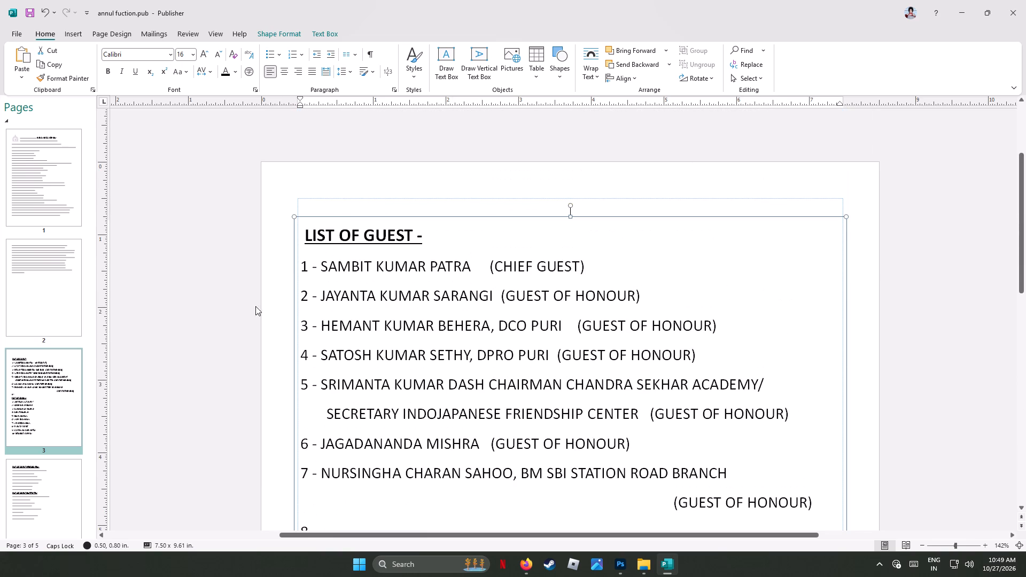
Save the annul fuction.pub publication.
left_click(19, 34)
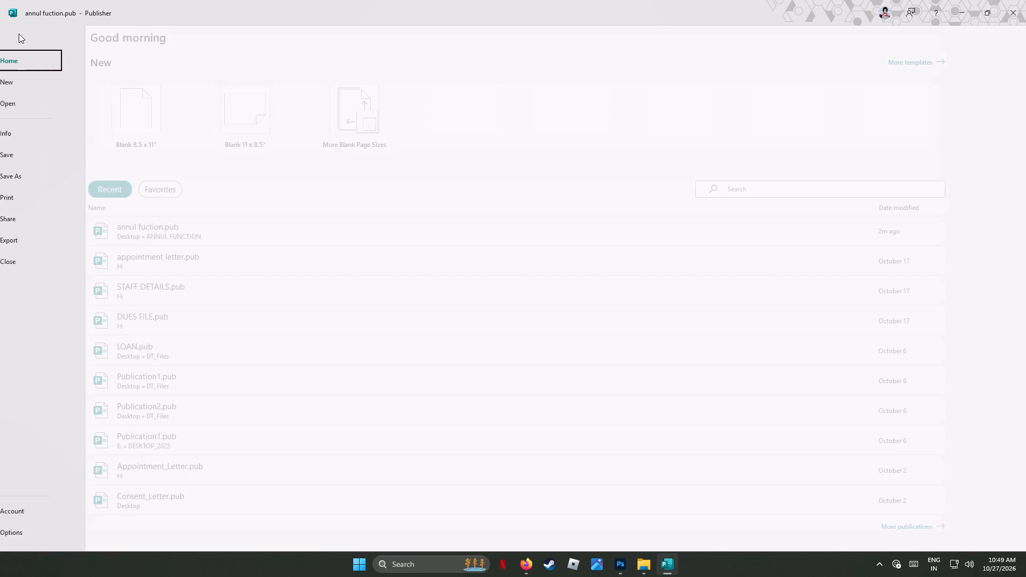
left_click(23, 156)
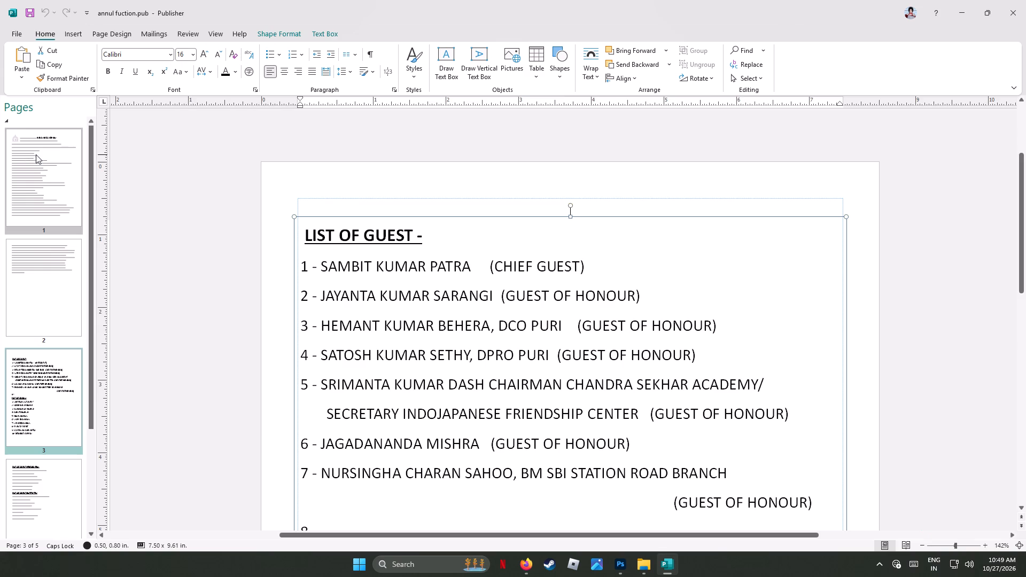
Close the publication and the open folder window to return to the desktop.
left_click(1014, 17)
left_click(774, 48)
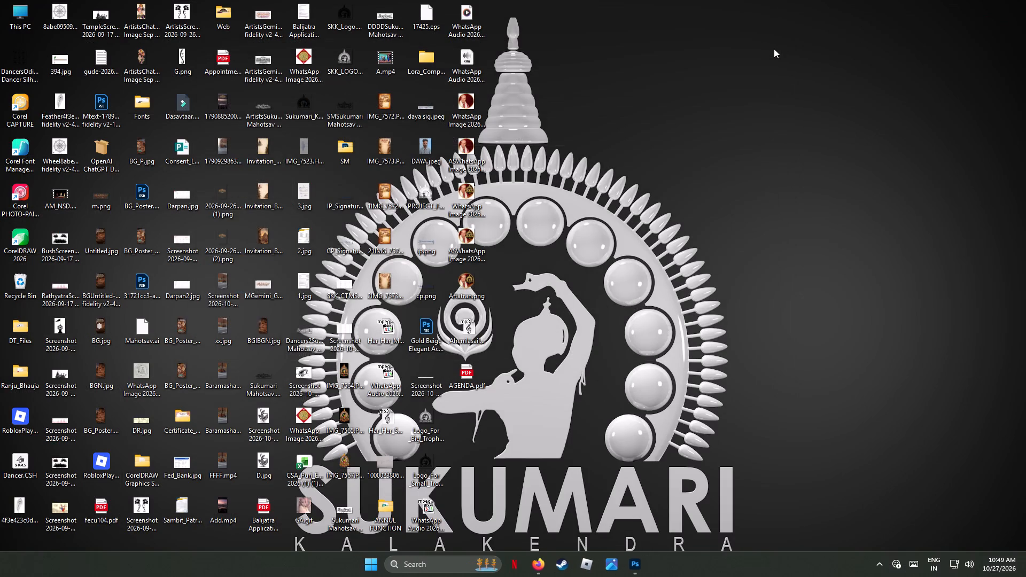